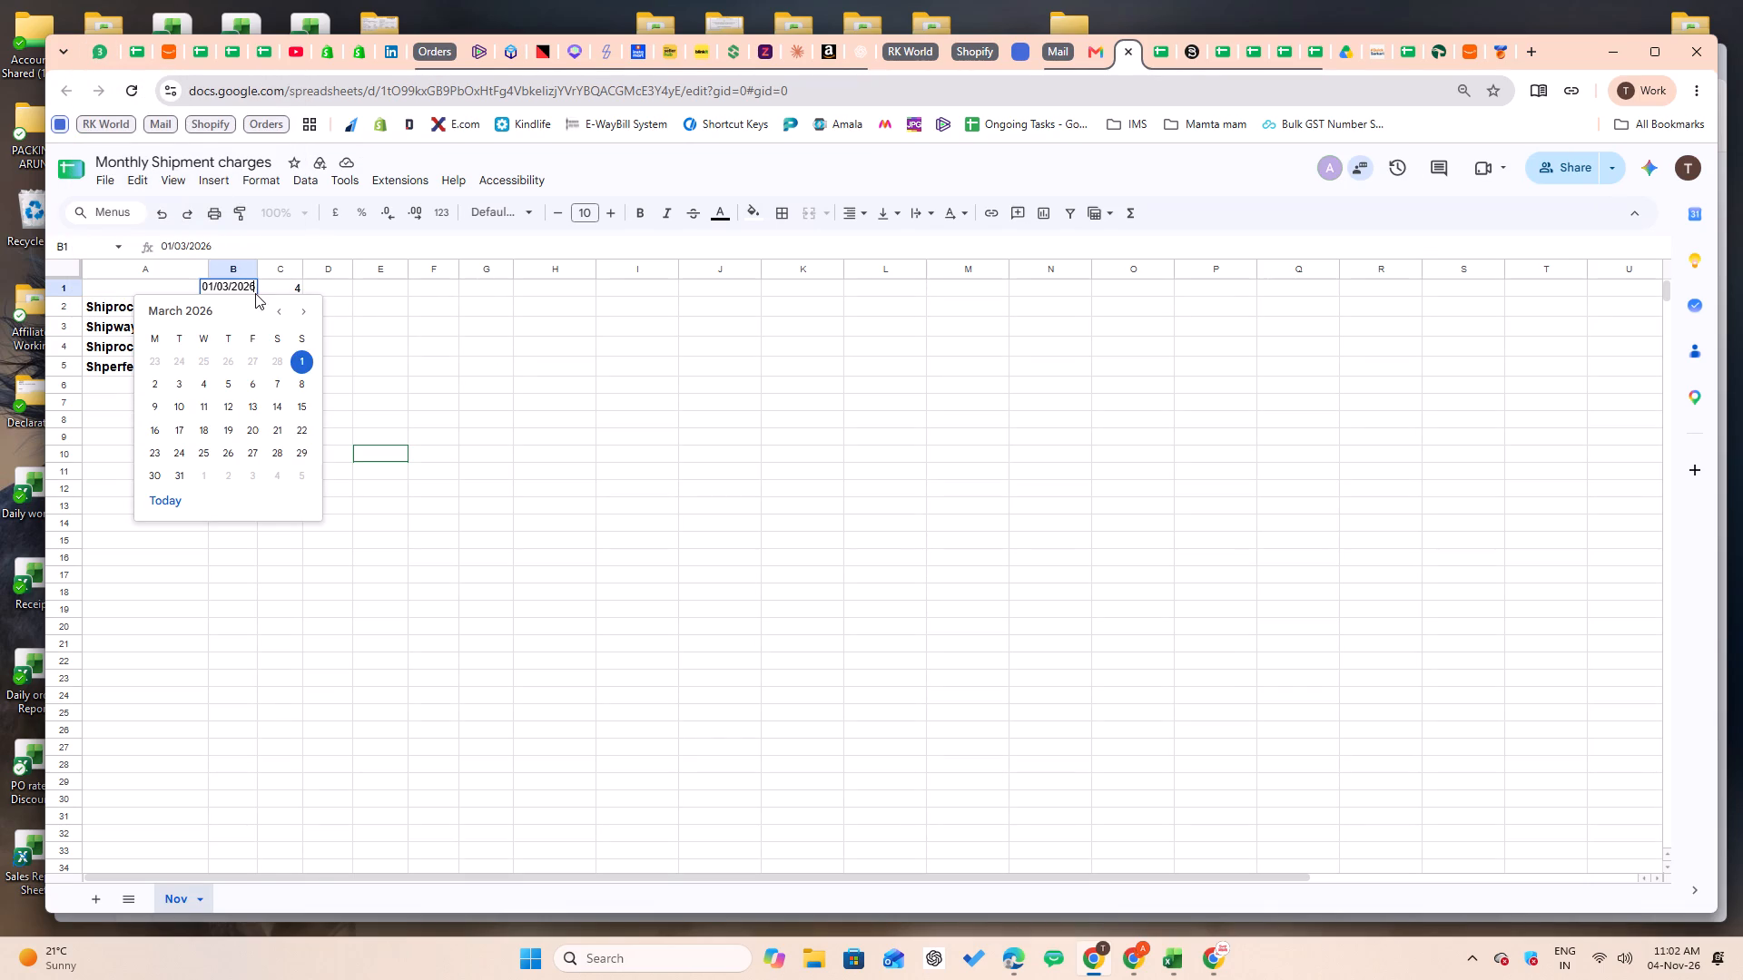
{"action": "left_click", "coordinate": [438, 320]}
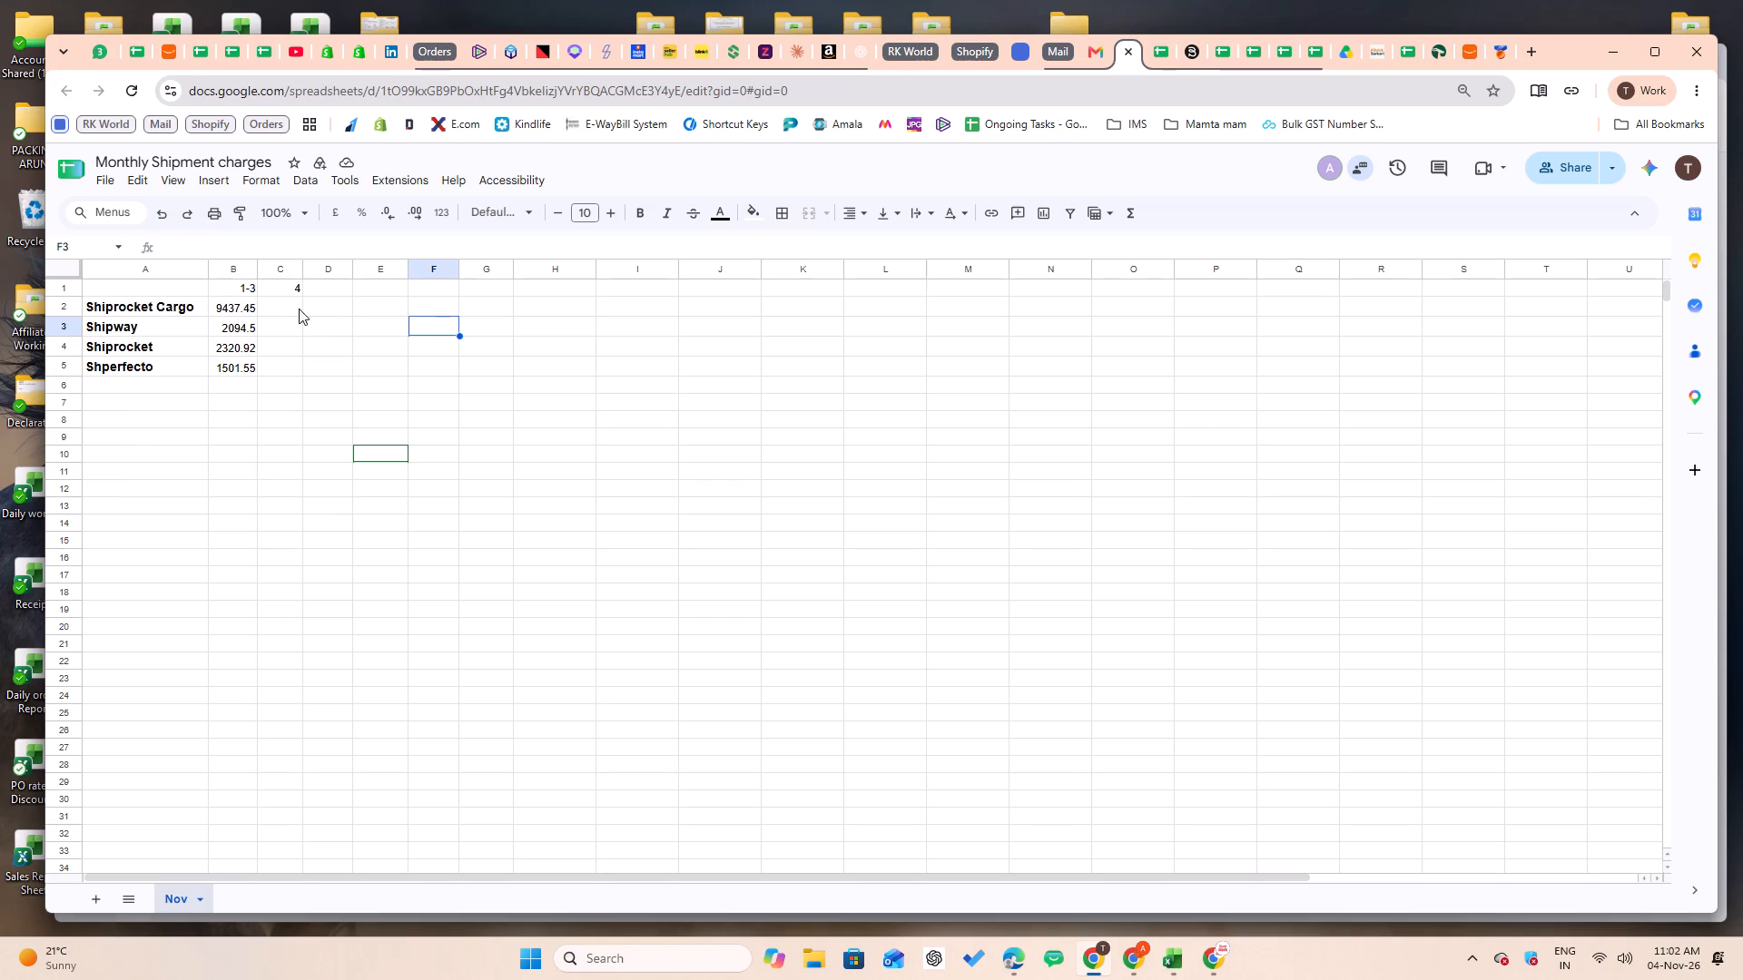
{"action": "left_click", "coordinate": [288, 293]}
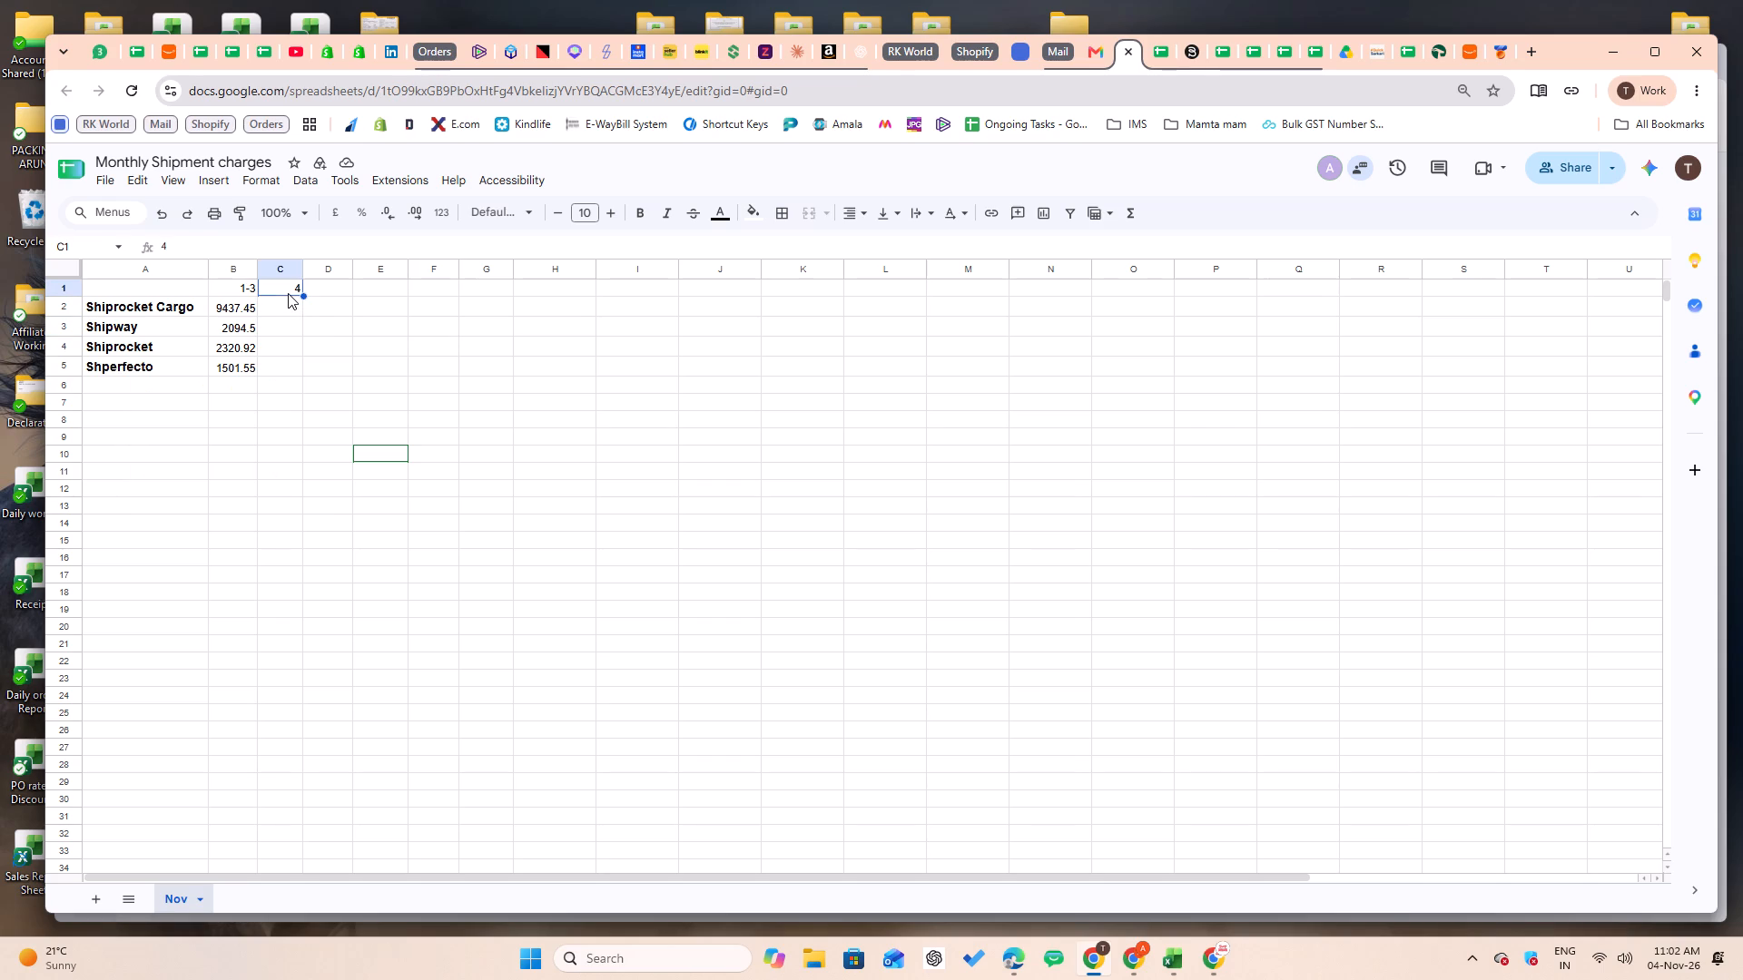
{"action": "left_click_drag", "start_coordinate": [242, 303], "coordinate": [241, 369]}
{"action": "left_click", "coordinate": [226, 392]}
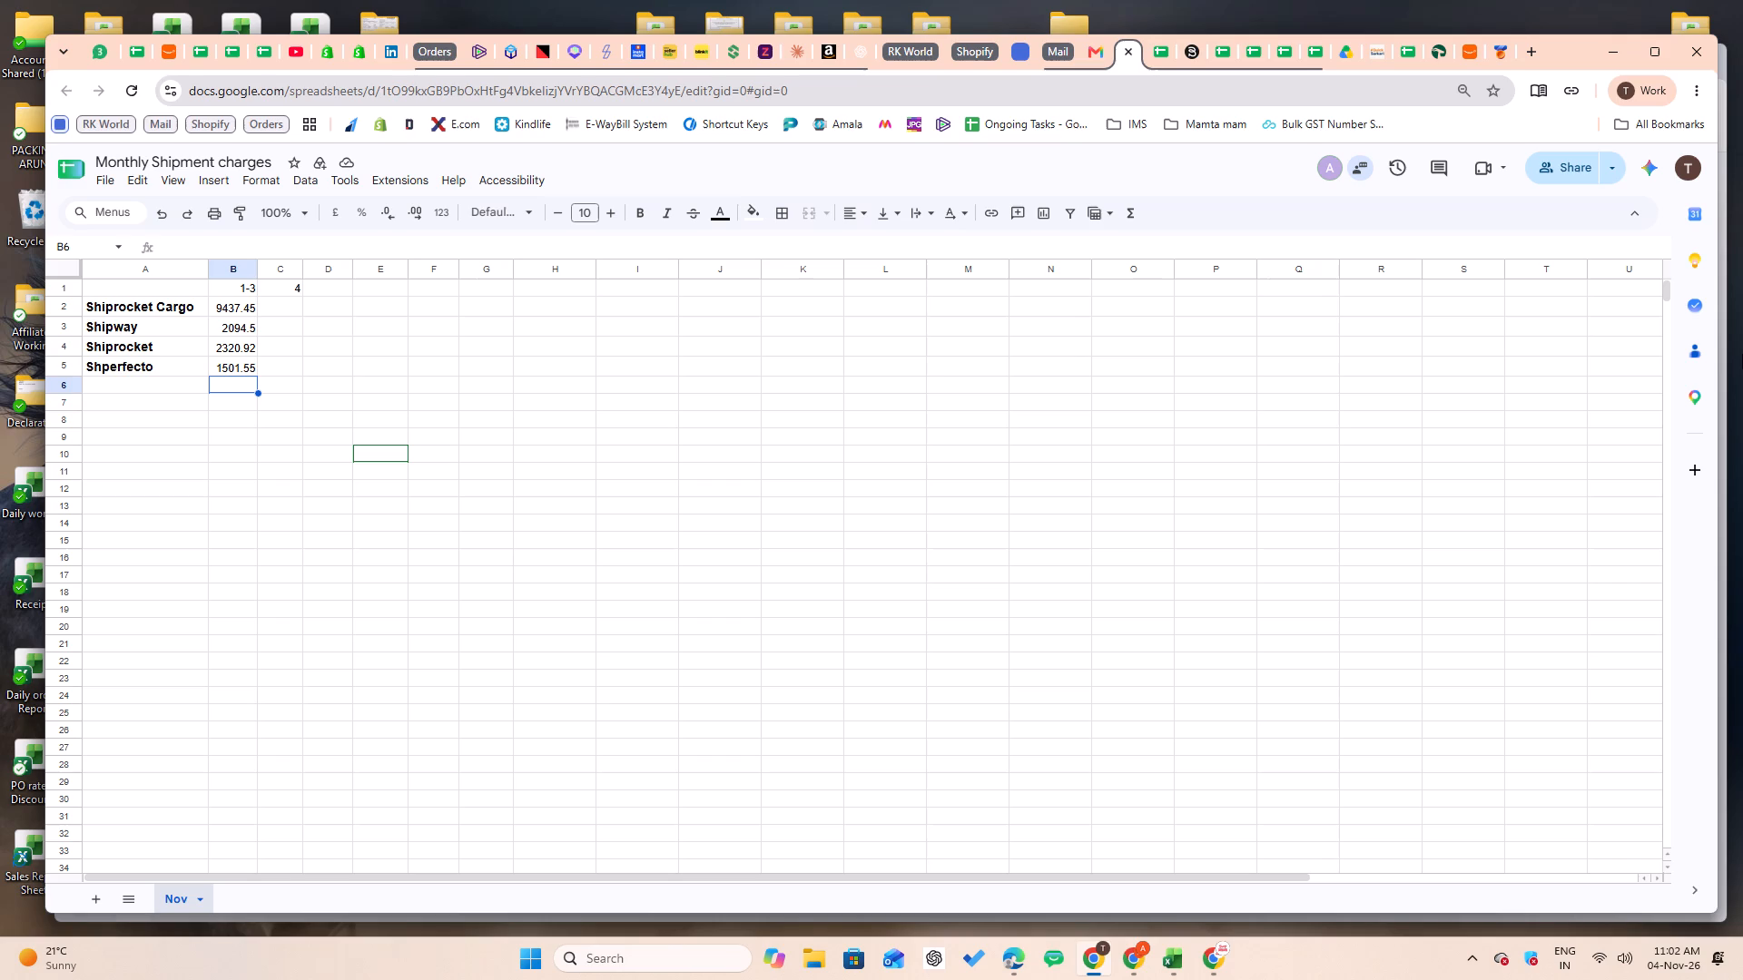
Enter the suggested SUM formula for B1:B5 in cell B6, below the courier charges.
{"action": "key", "text": "alt+equal"}
{"action": "type", "text": "=sum"}
{"action": "key", "text": "Tab"}
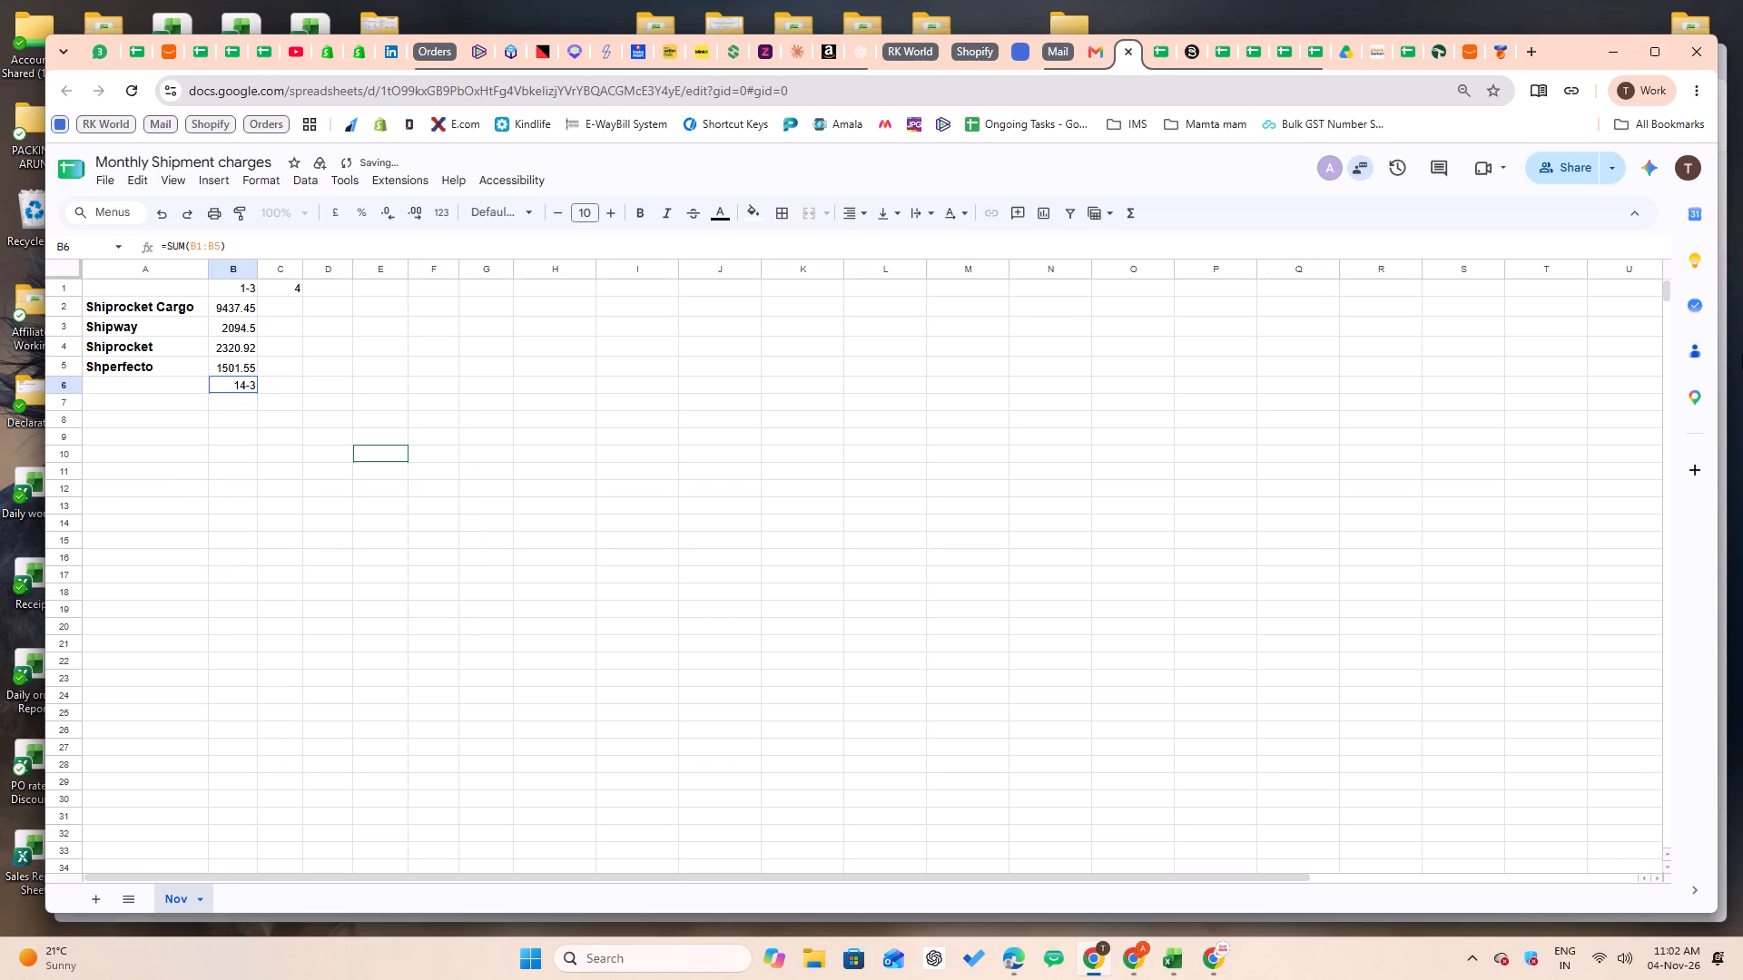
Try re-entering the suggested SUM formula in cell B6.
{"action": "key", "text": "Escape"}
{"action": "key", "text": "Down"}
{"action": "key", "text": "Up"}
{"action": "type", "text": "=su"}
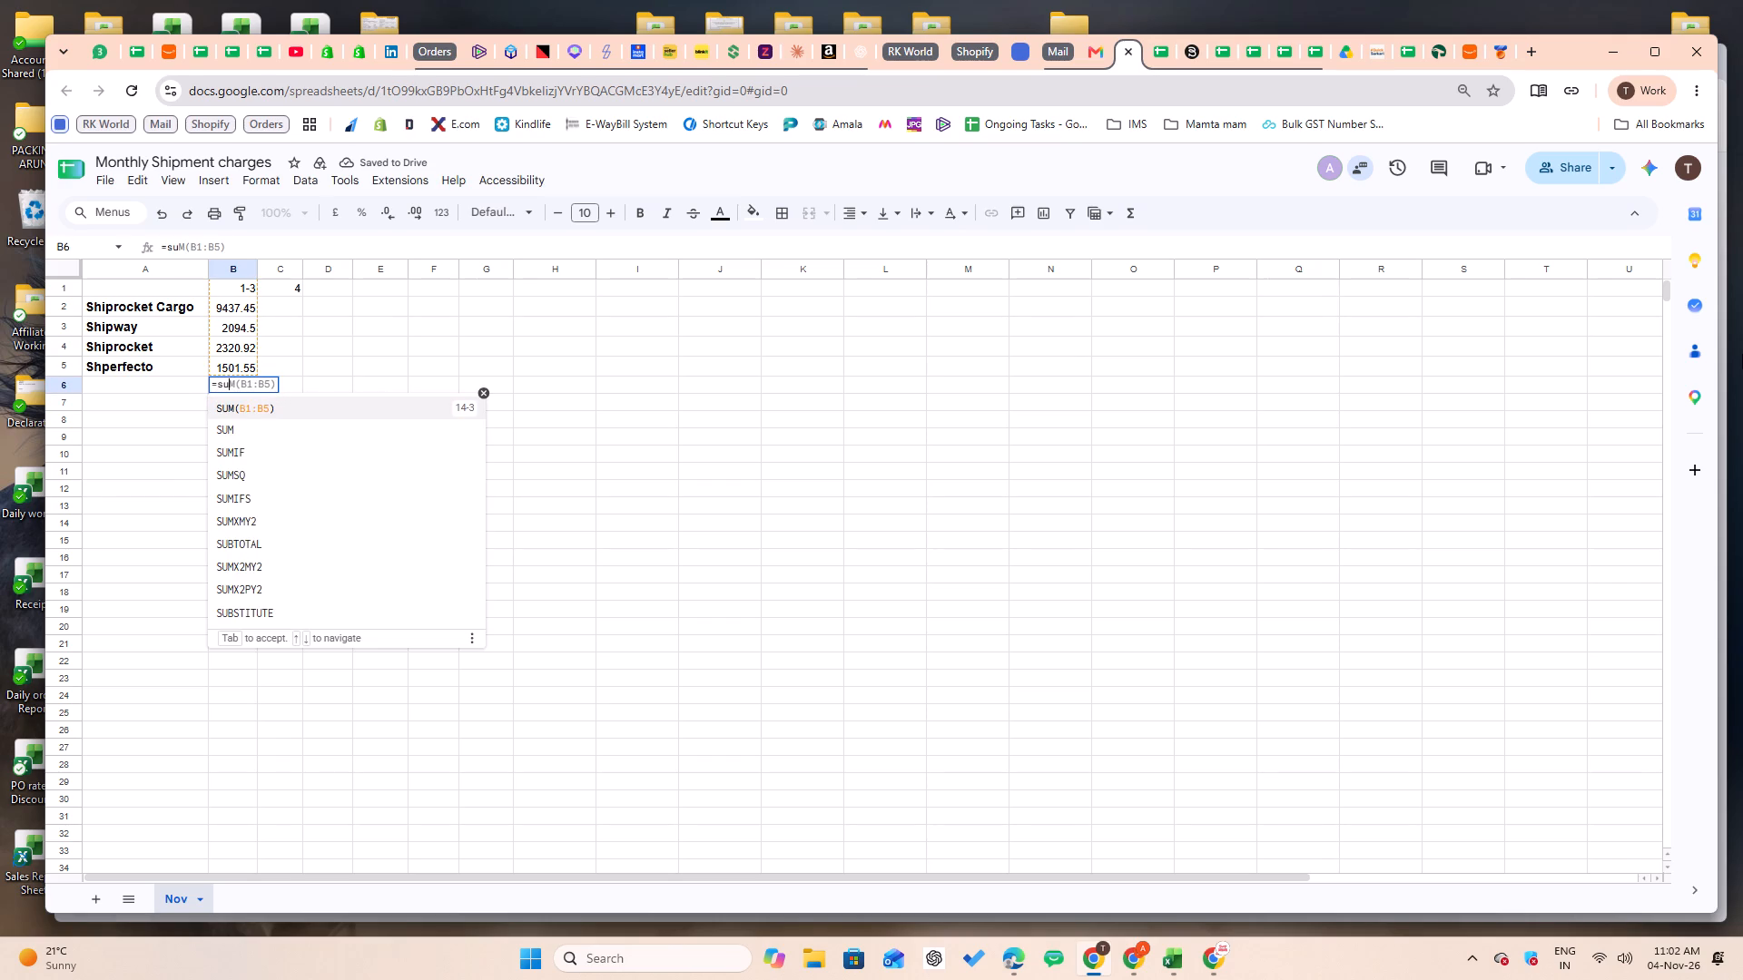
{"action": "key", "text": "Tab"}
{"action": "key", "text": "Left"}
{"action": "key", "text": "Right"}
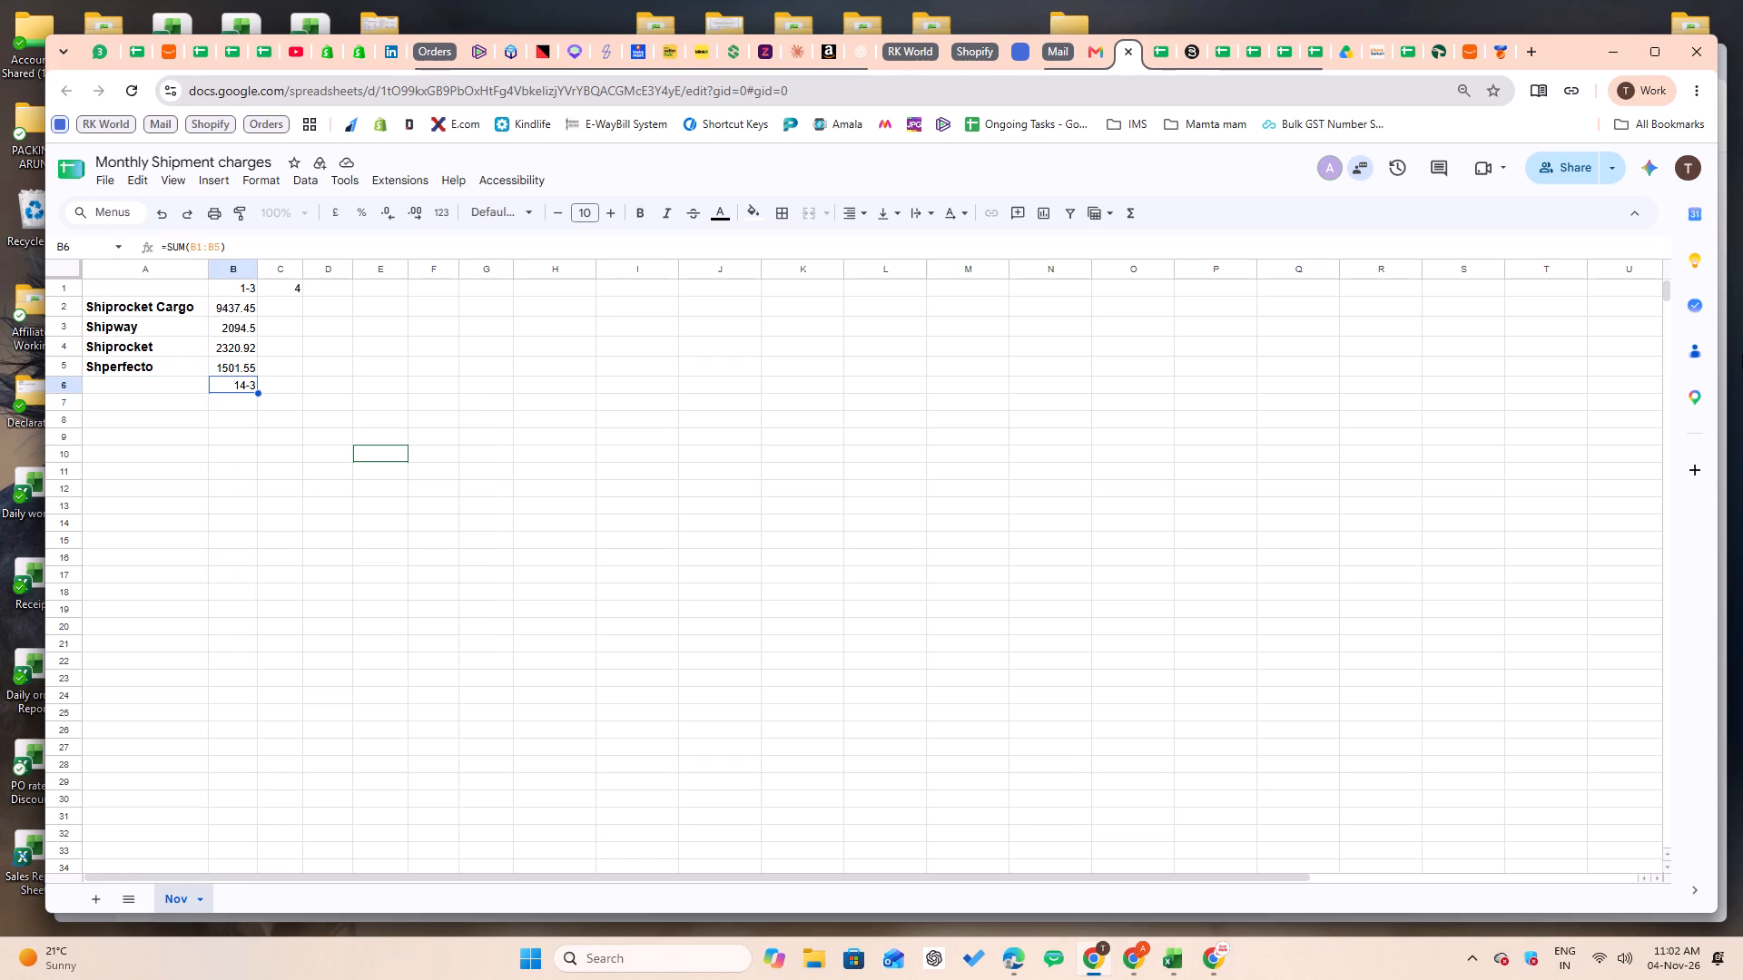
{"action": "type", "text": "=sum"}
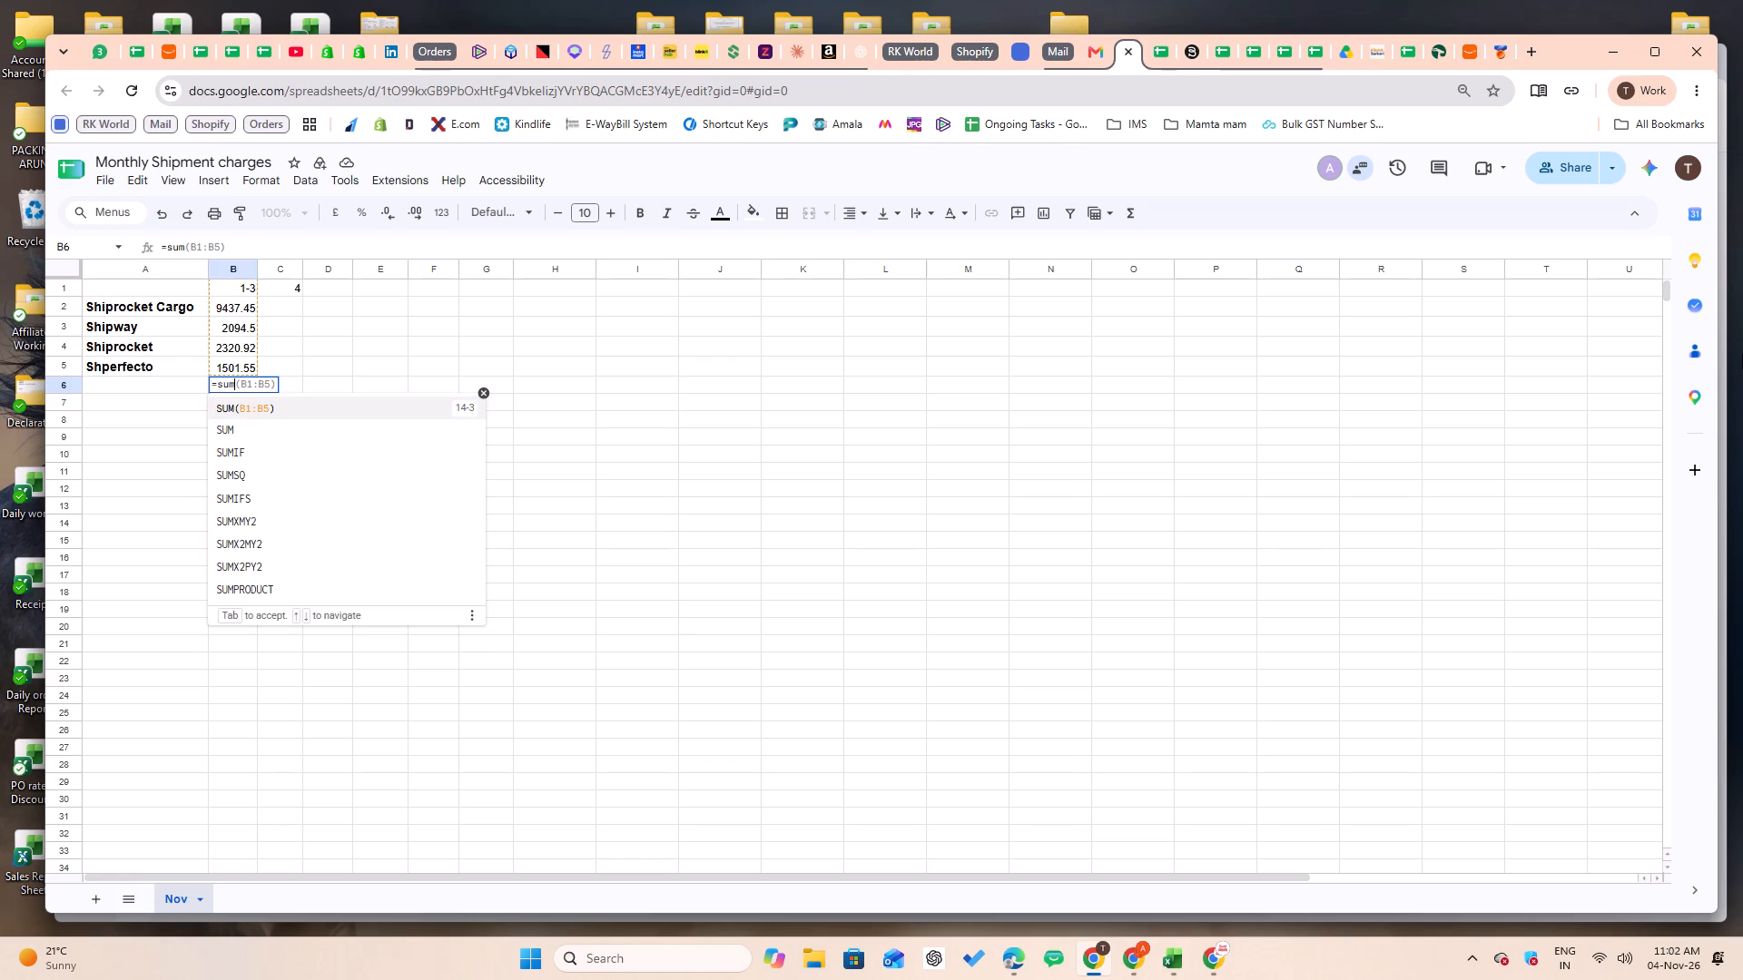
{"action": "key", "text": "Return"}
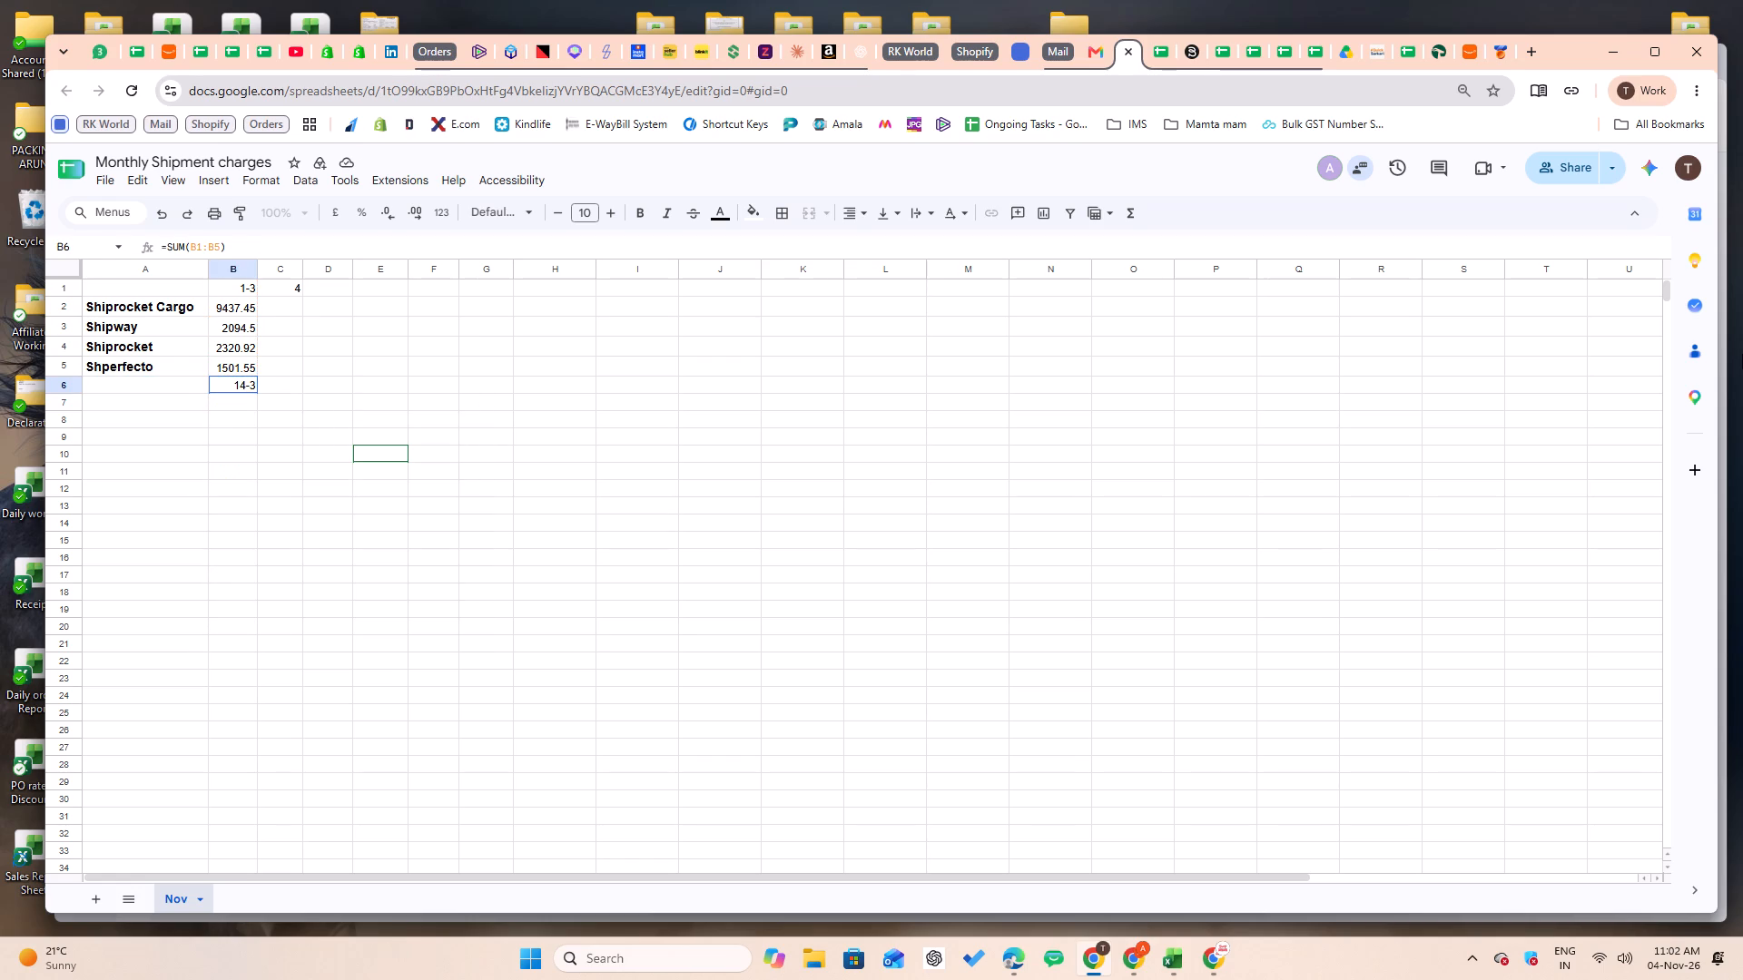
Edit the total formula in B6 so that it sums B2:B5, excluding the date header.
{"action": "left_click", "coordinate": [237, 388]}
{"action": "key", "text": "F2"}
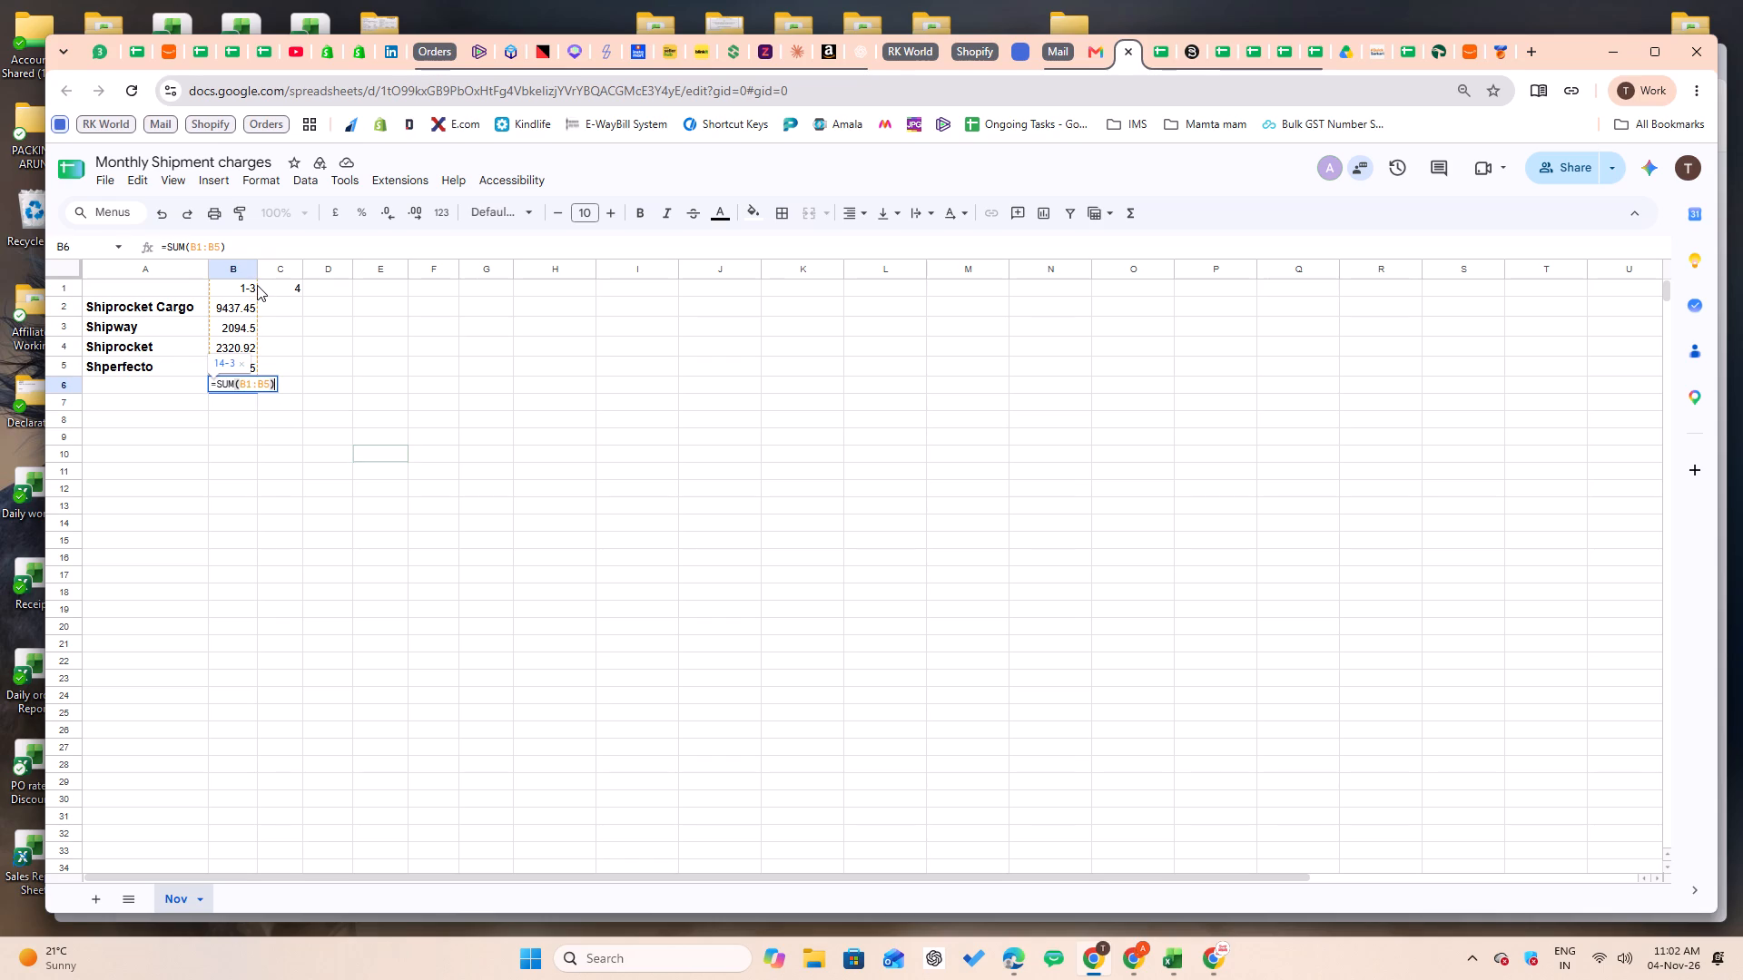
{"action": "left_click_drag", "start_coordinate": [256, 283], "coordinate": [255, 296]}
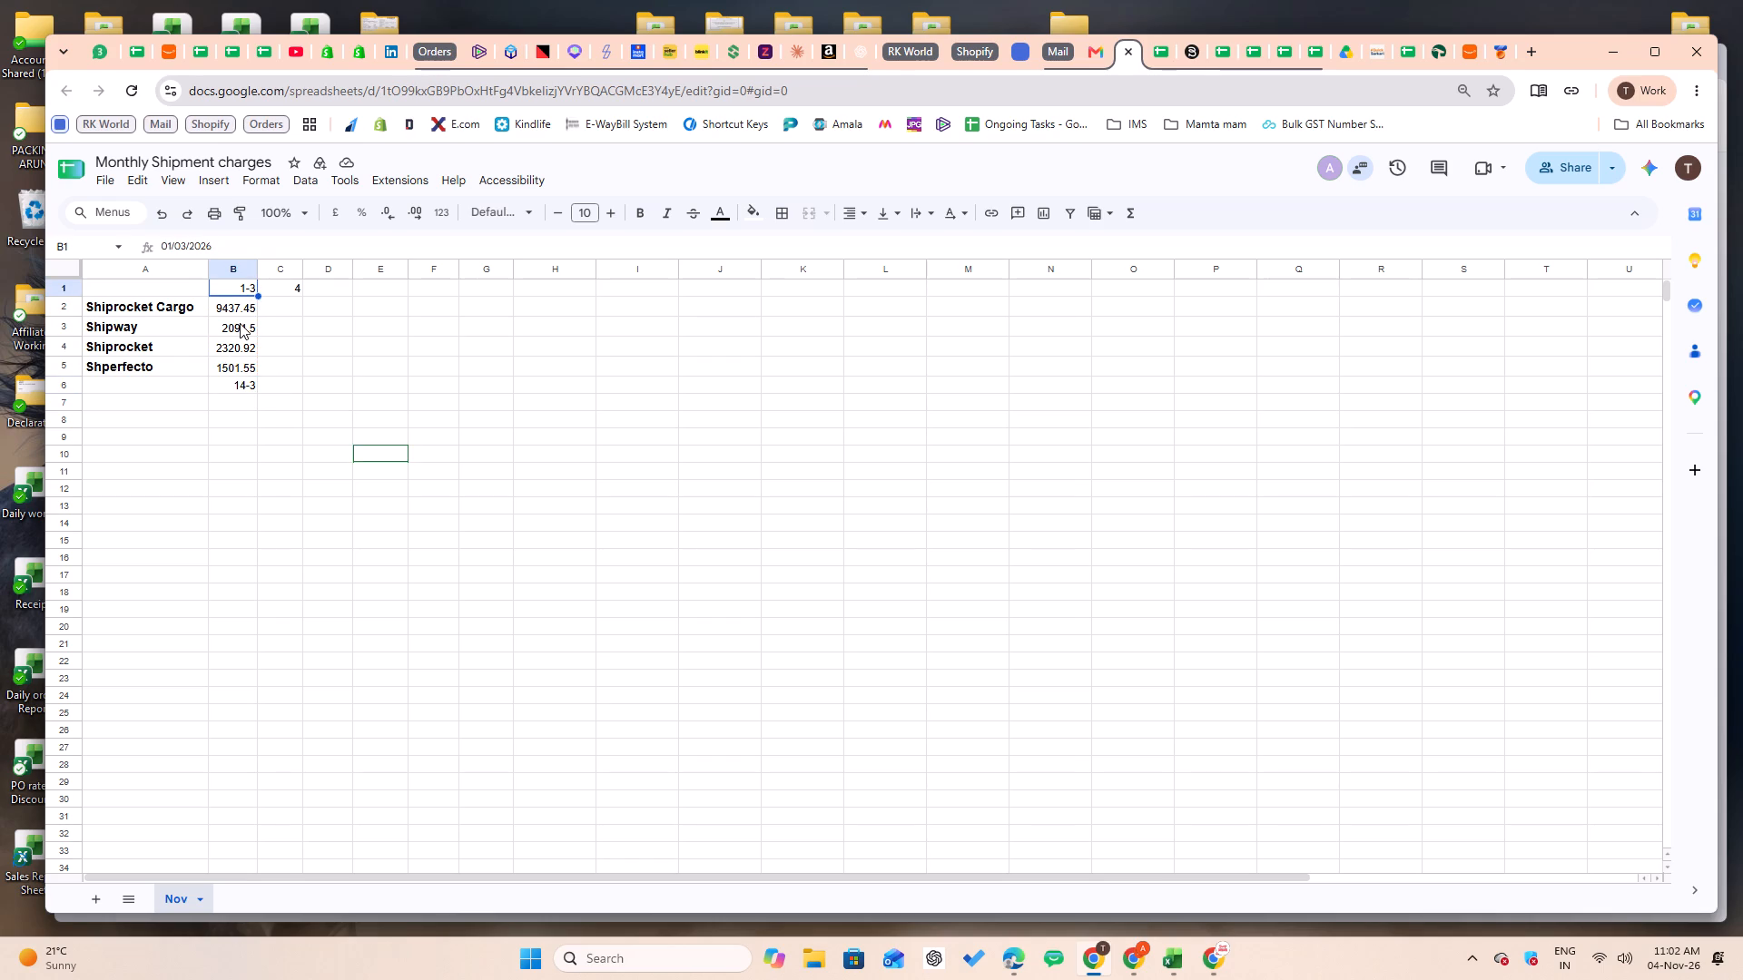
{"action": "left_click", "coordinate": [233, 377]}
{"action": "left_click", "coordinate": [233, 382]}
{"action": "key", "text": "F2"}
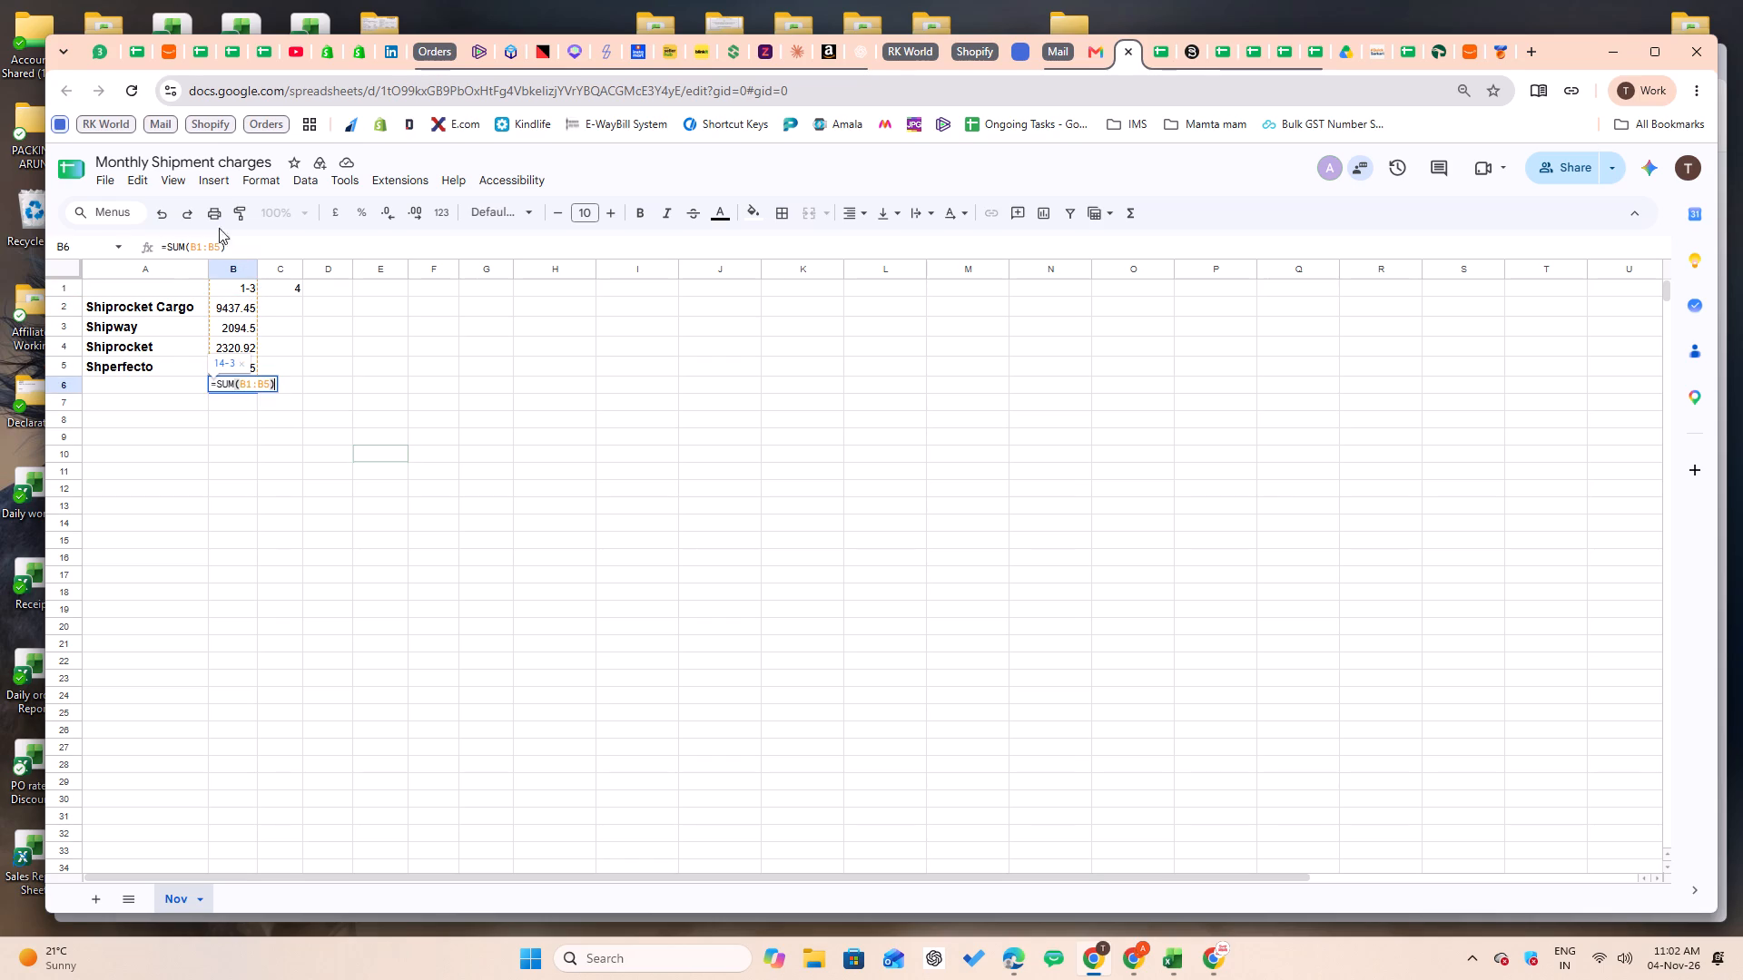
{"action": "left_click", "coordinate": [270, 385]}
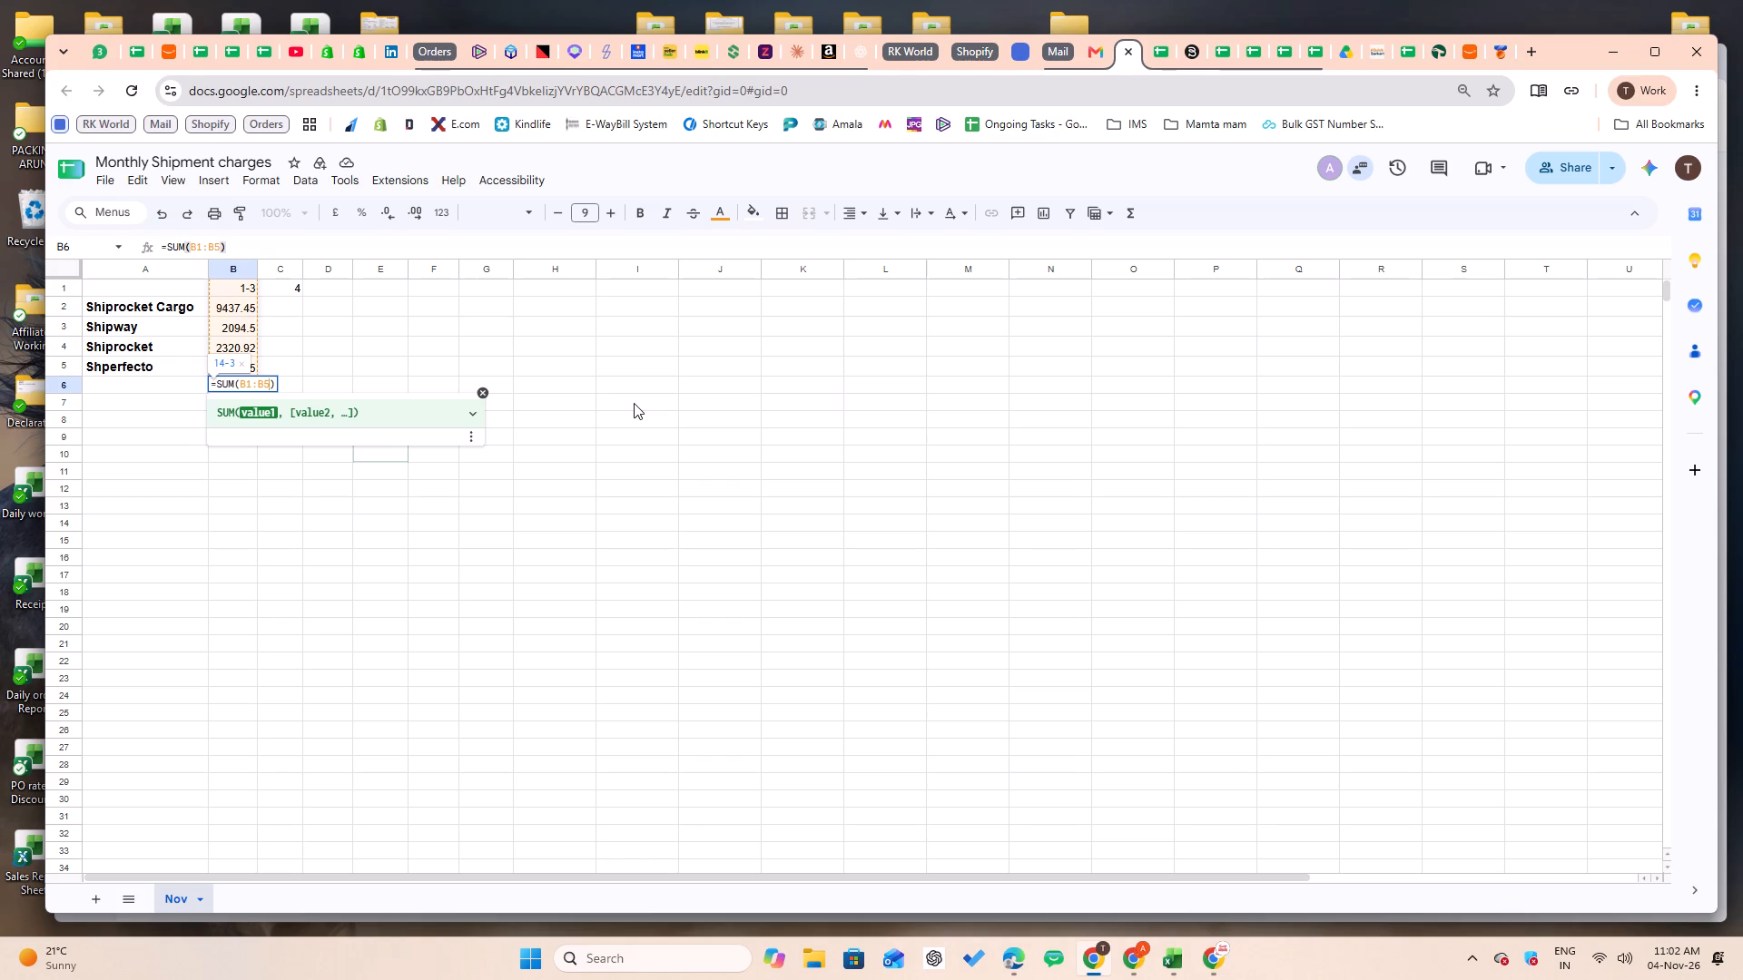
{"action": "key", "text": "Left"}
{"action": "key", "text": "Left"}
{"action": "key", "text": "Left"}
{"action": "key", "text": "Left"}
{"action": "key", "text": "Delete"}
{"action": "key", "text": "2"}
{"action": "key", "text": "Return"}
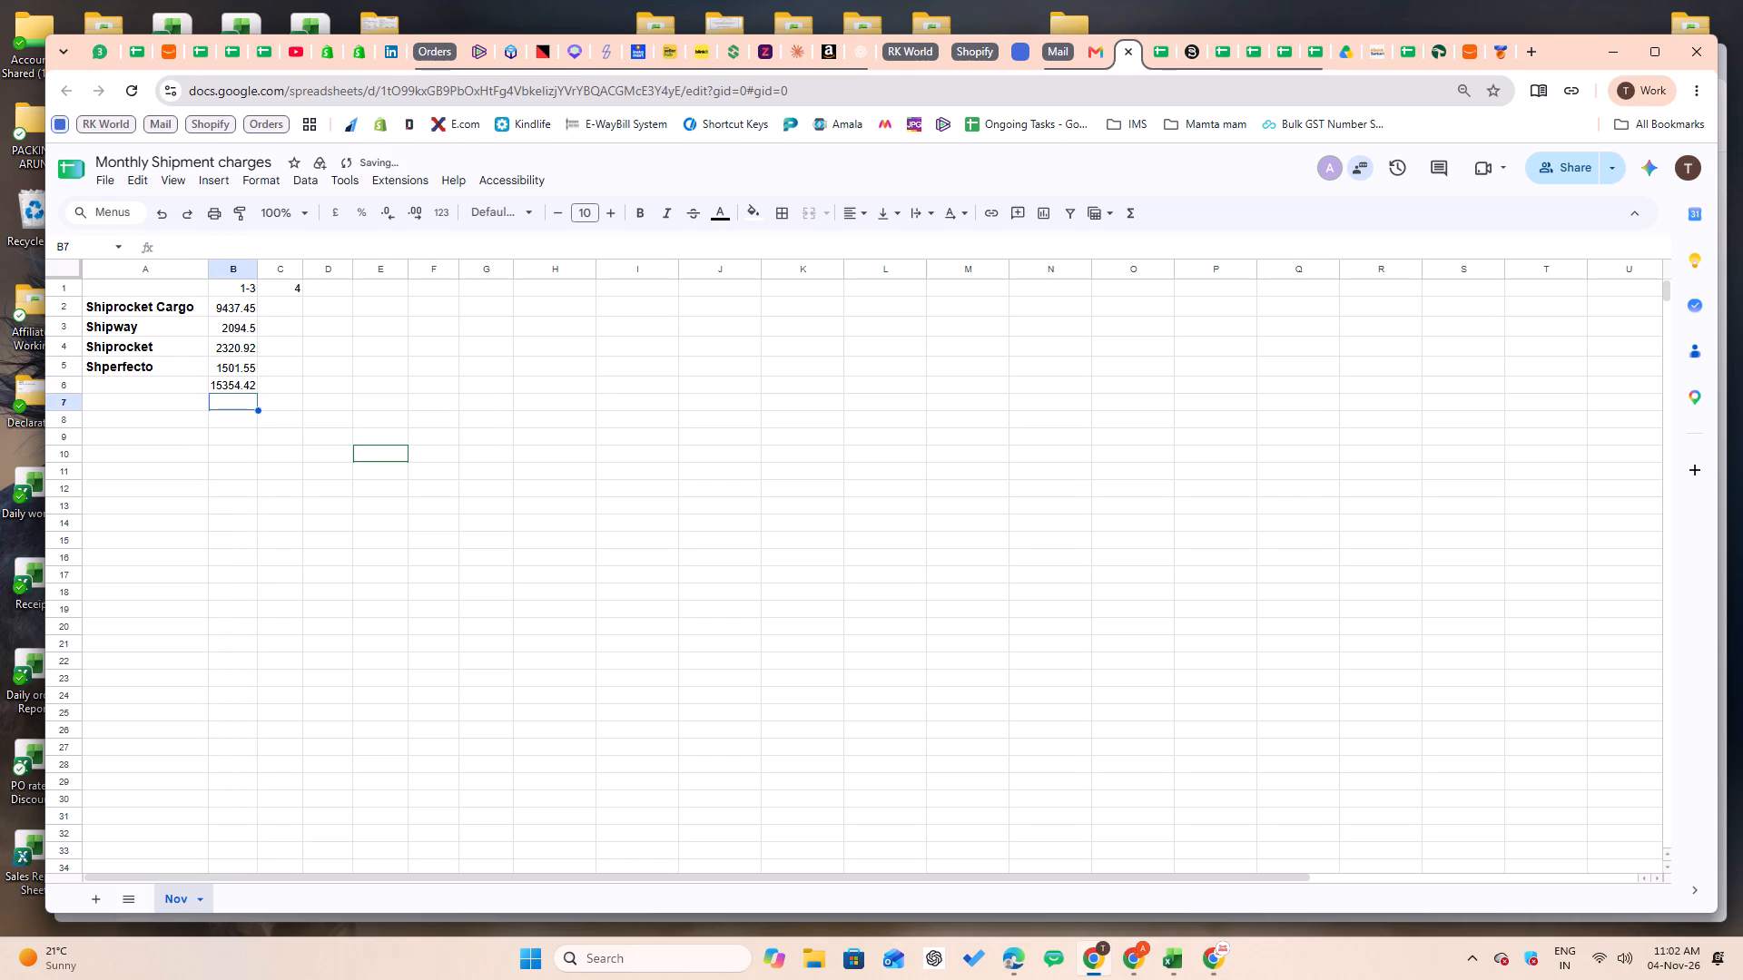
Make the whole total row, row 6, bold.
{"action": "key", "text": "Up"}
{"action": "key", "text": "ctrl+b"}
{"action": "key", "text": "space"}
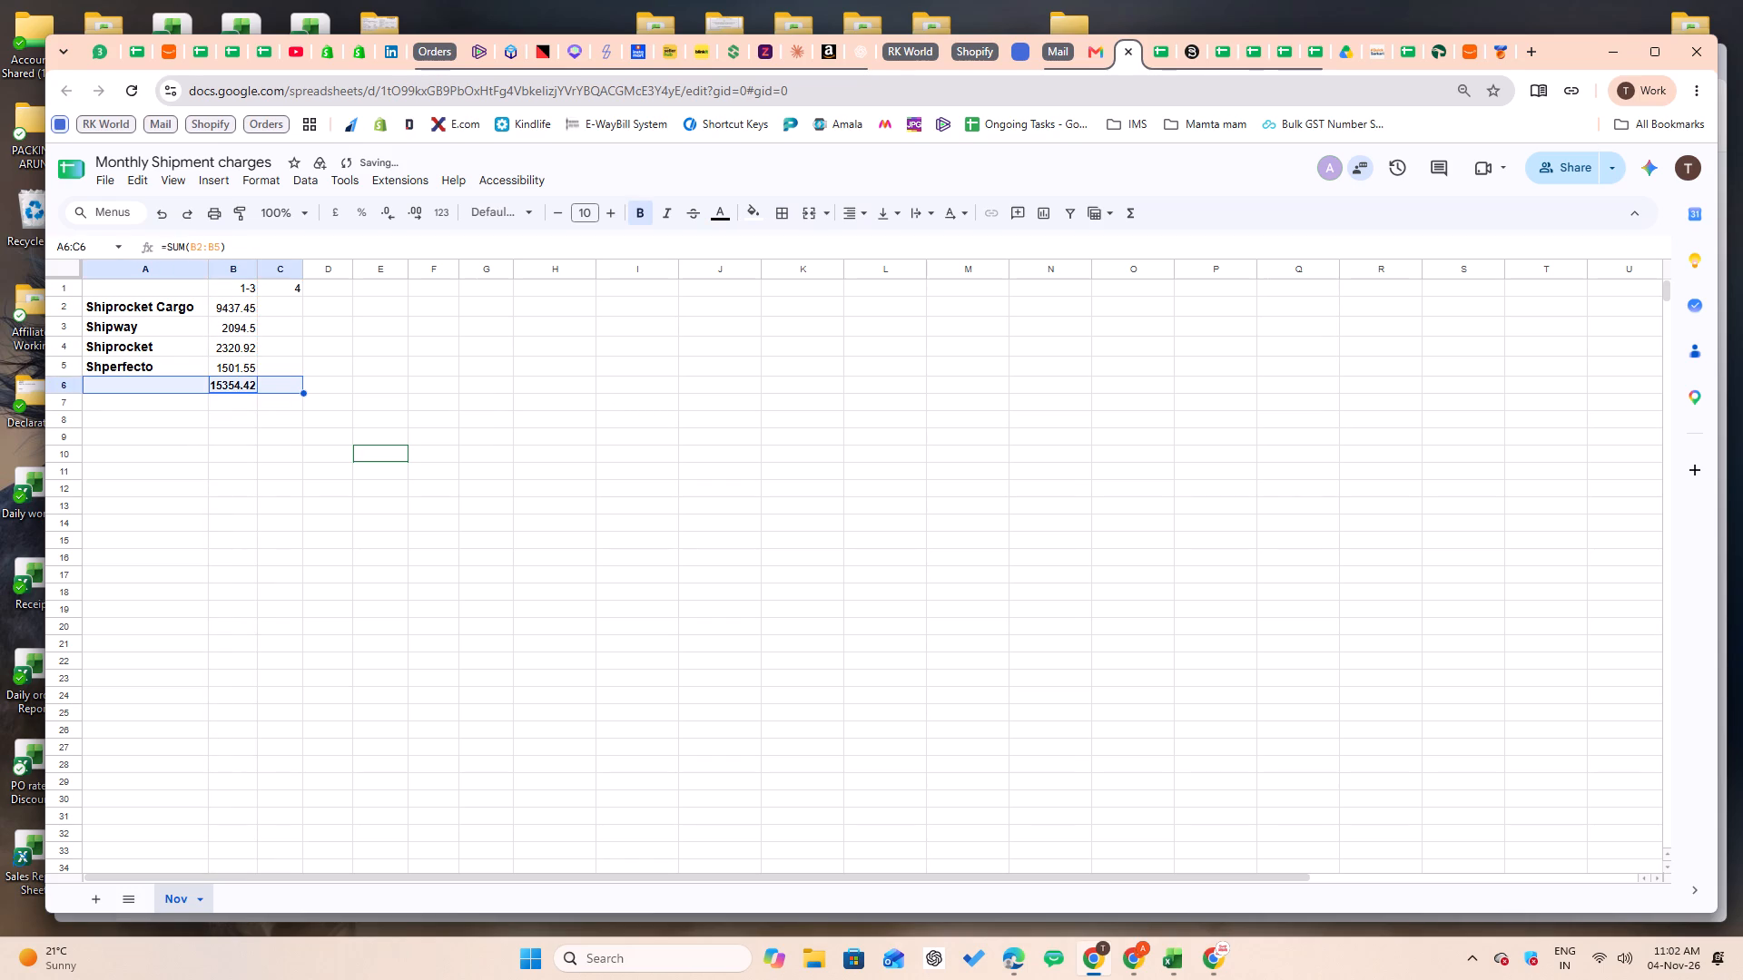
{"action": "key", "text": "space"}
{"action": "key", "text": "ctrl+b"}
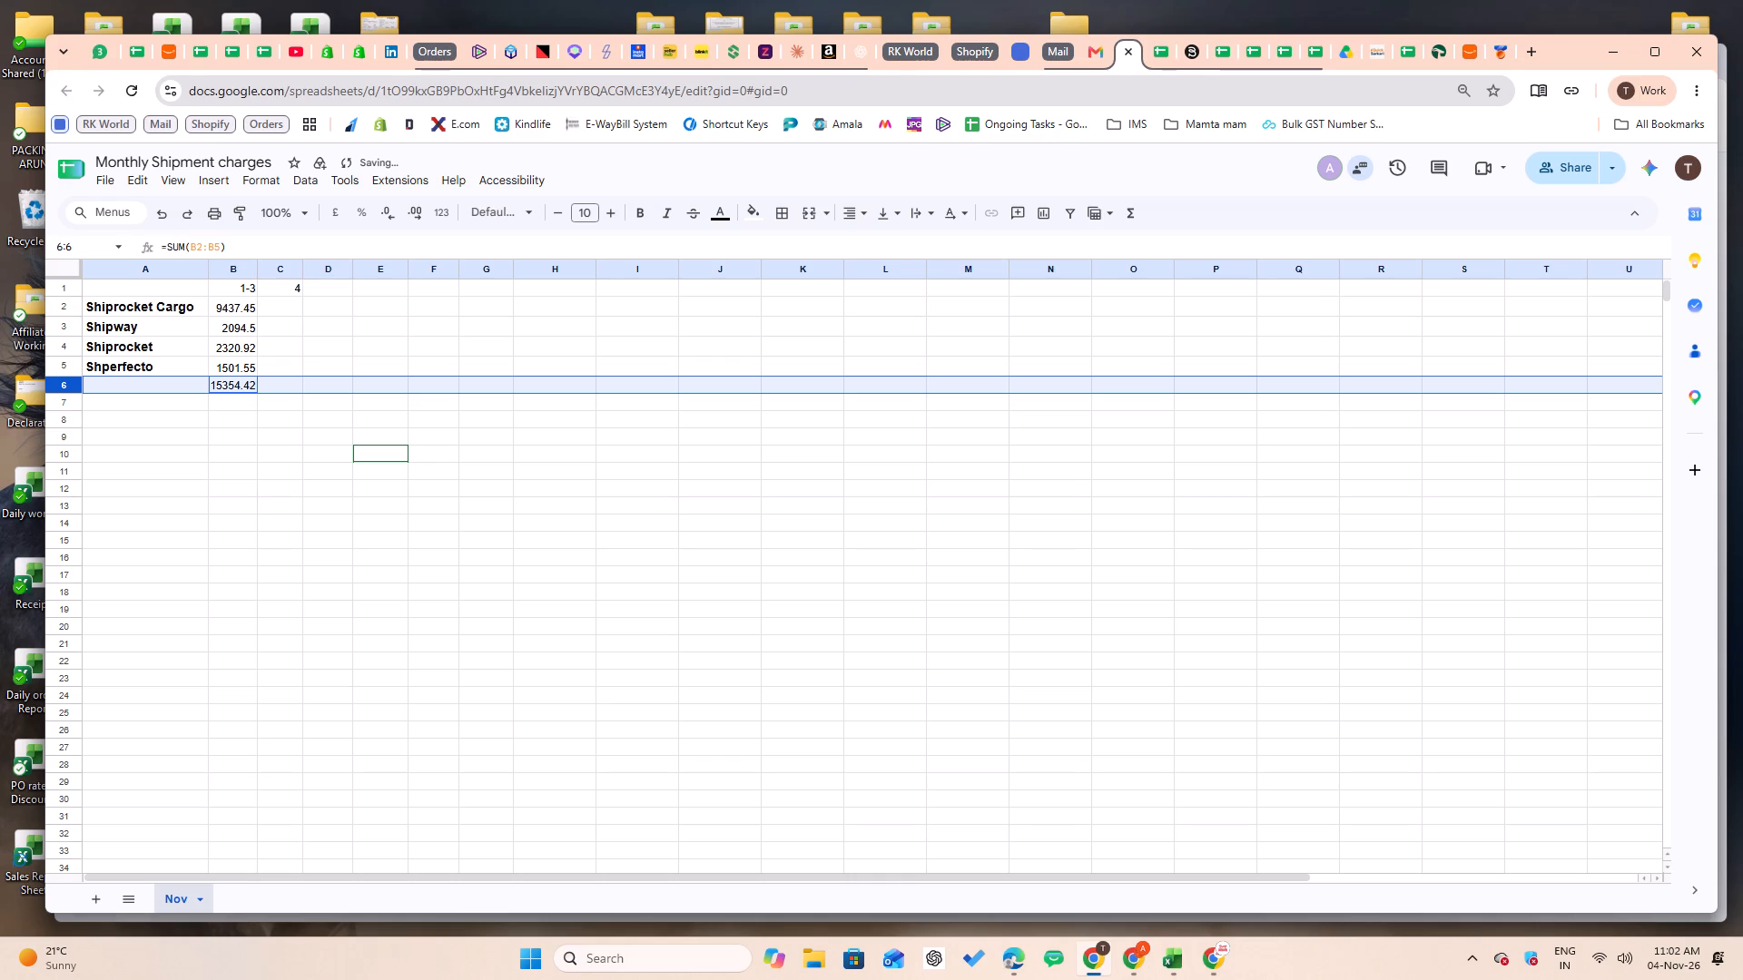
{"action": "key", "text": "ctrl+b"}
Copy the B6 total formula across row 6 through column Z.
{"action": "key", "text": "Up"}
{"action": "key", "text": "Down"}
{"action": "key", "text": "ctrl+c"}
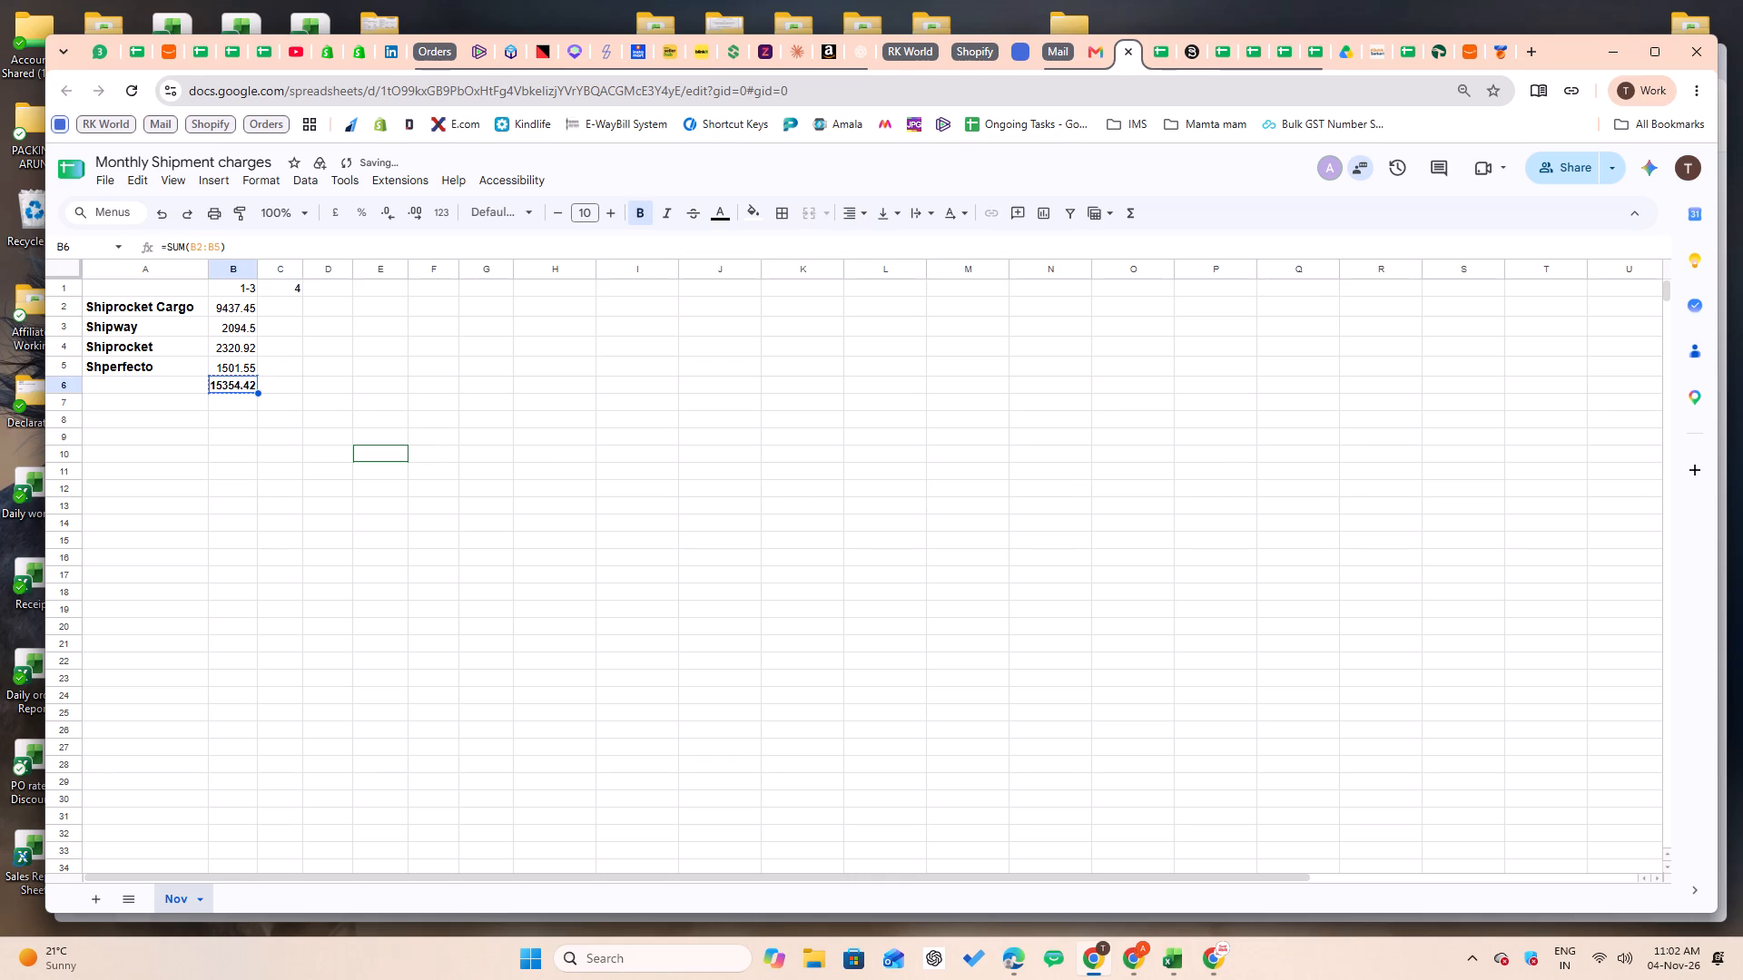
{"action": "key", "text": "ctrl+shift+Right"}
{"action": "key", "text": "ctrl+v"}
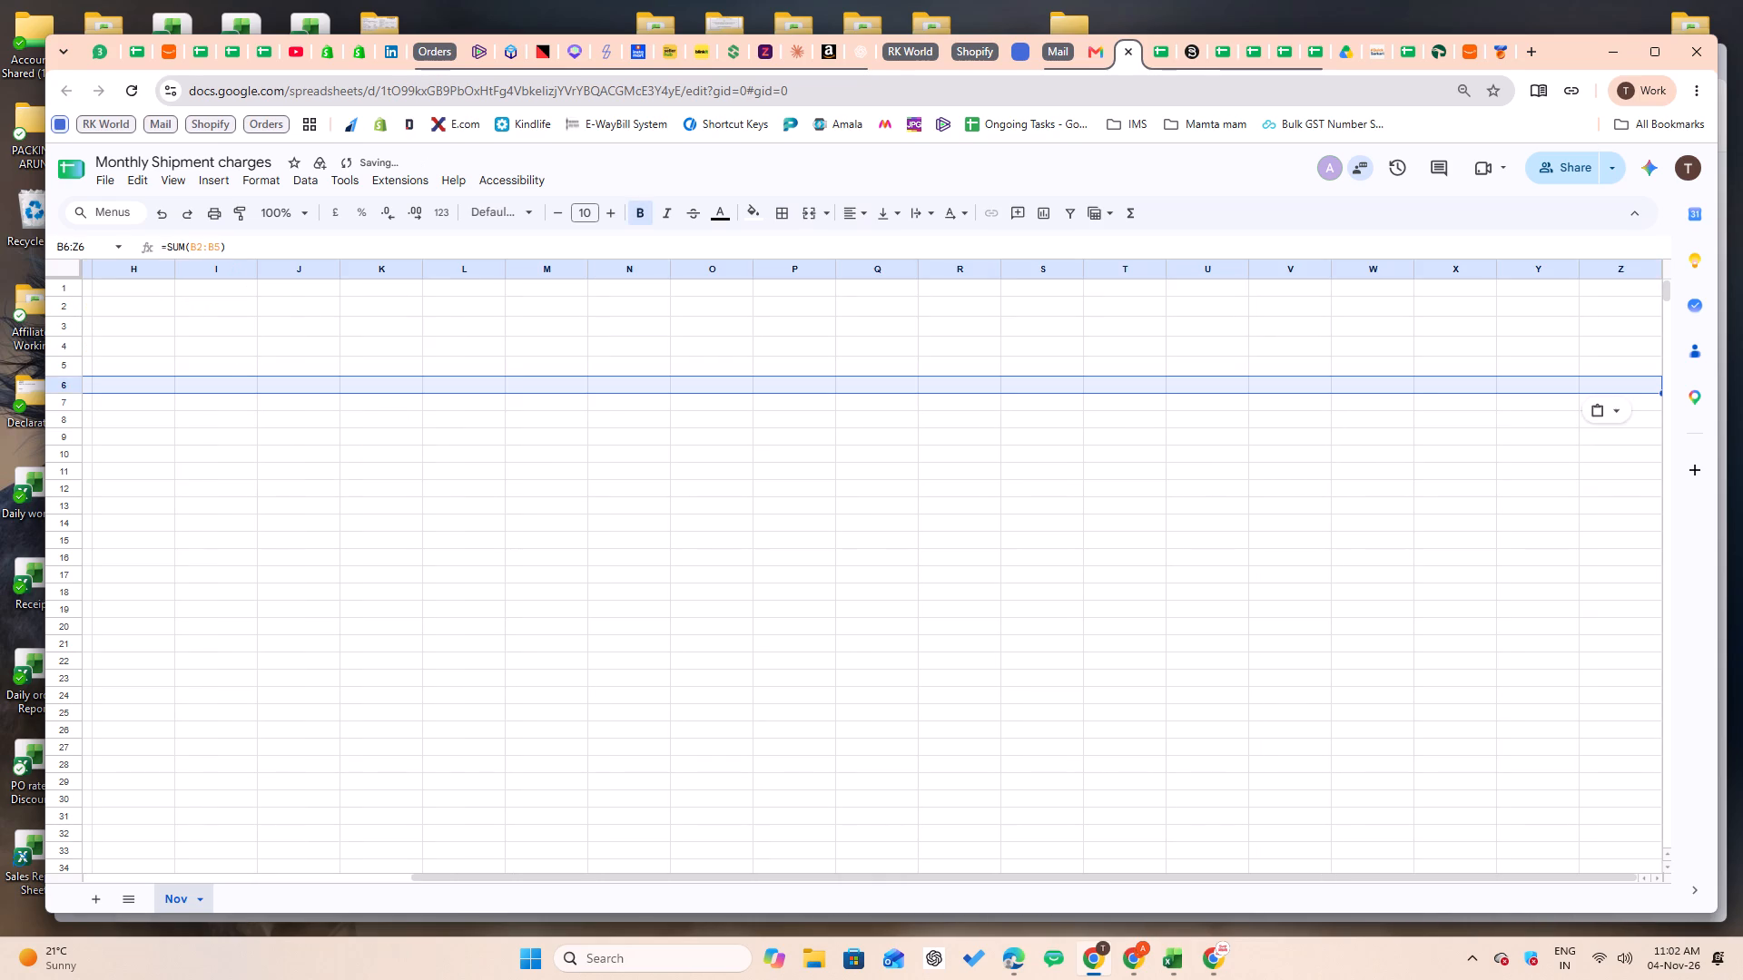
{"action": "key", "text": "ctrl+Left"}
{"action": "key", "text": "Right"}
{"action": "key", "text": "Right"}
{"action": "key", "text": "Left"}
{"action": "key", "text": "Left"}
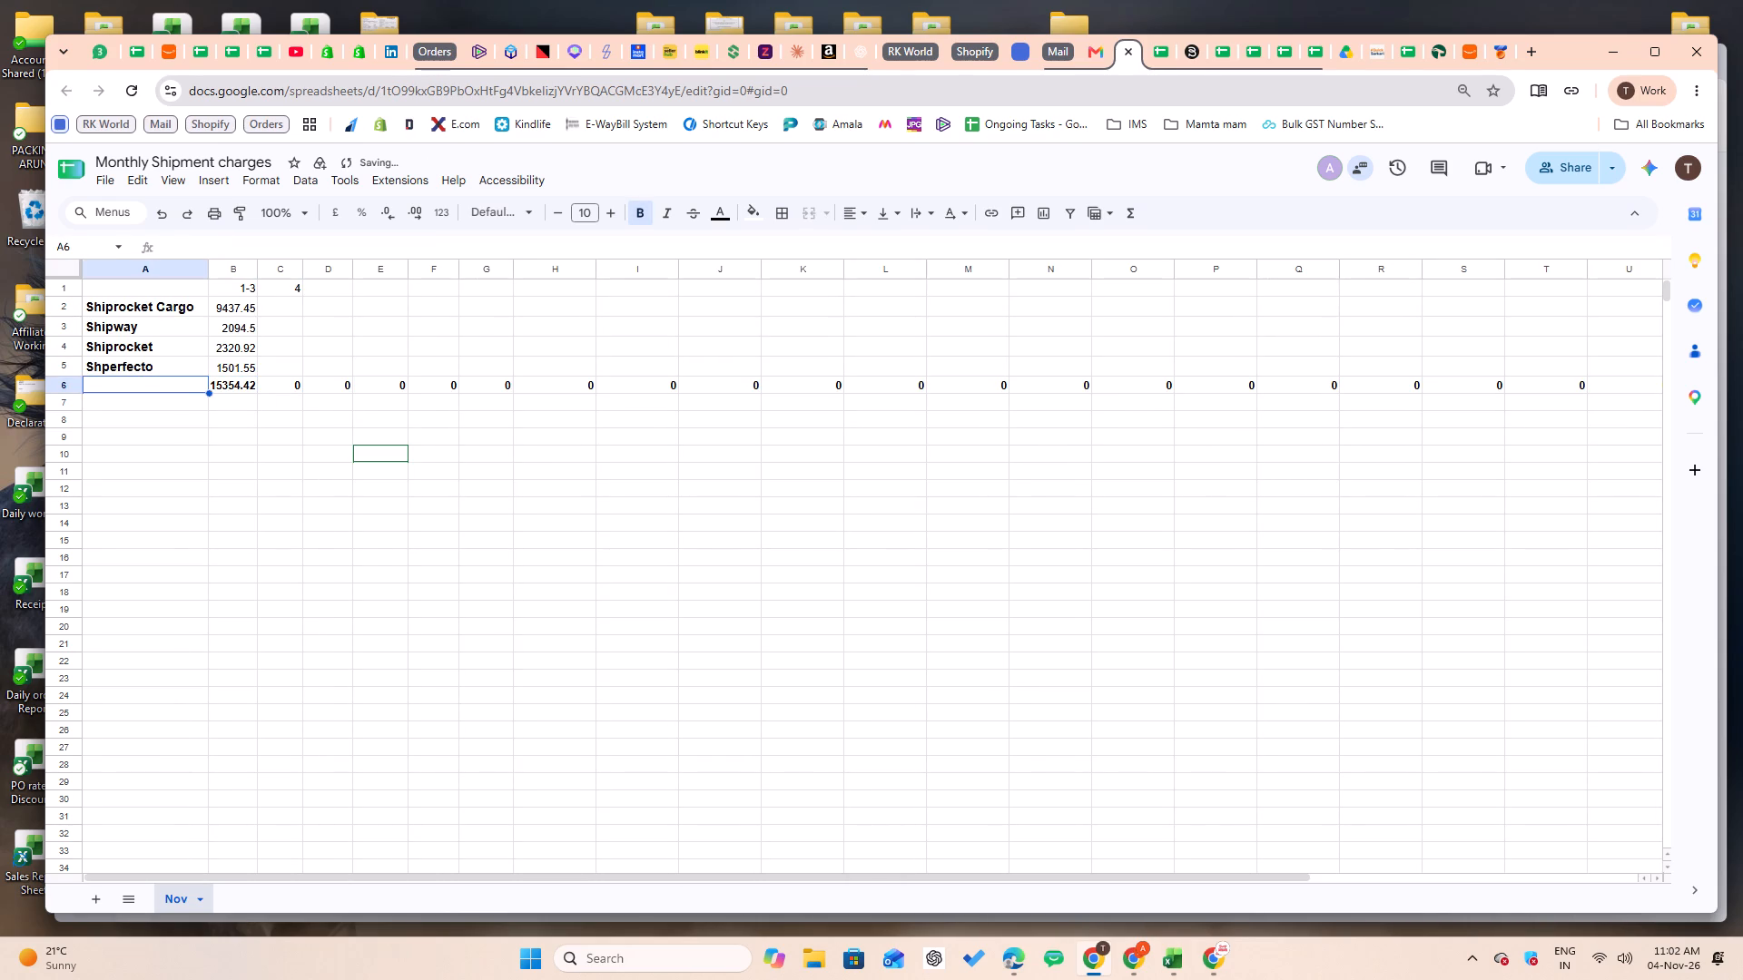
Apply outer borders to the total row, A6:Z6.
{"action": "key", "text": "Right"}
{"action": "key", "text": "shift+space"}
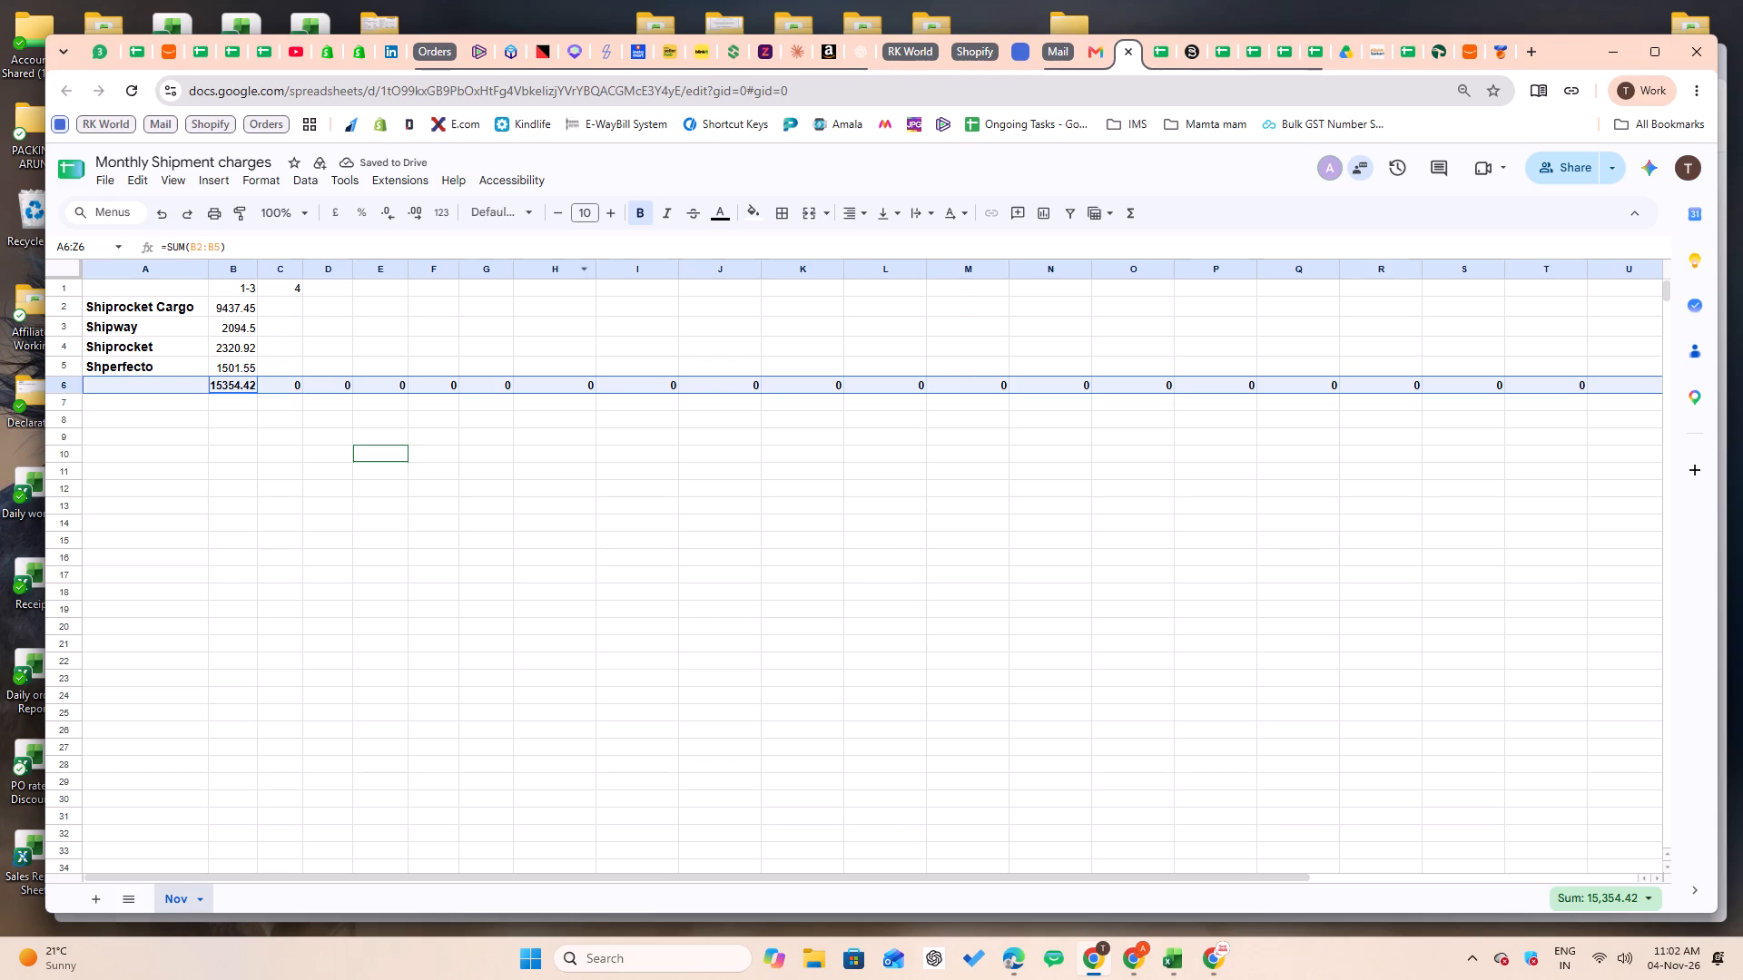
{"action": "left_click", "coordinate": [792, 216]}
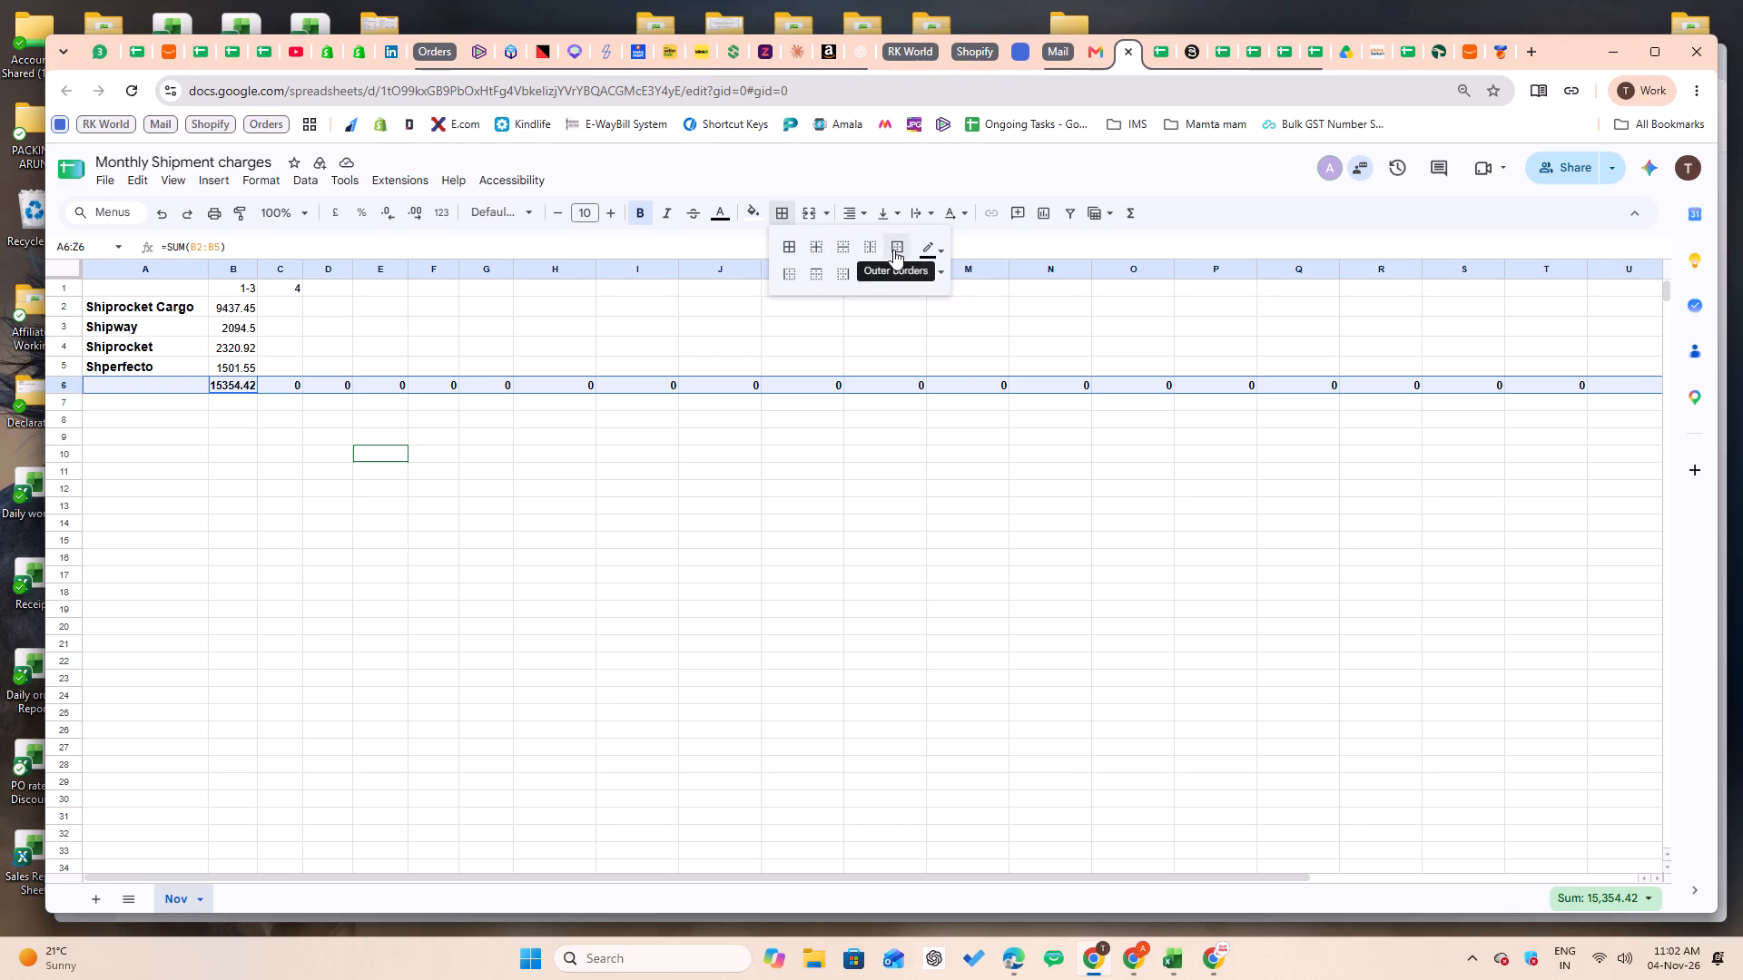
{"action": "left_click", "coordinate": [893, 250]}
{"action": "left_click", "coordinate": [689, 590]}
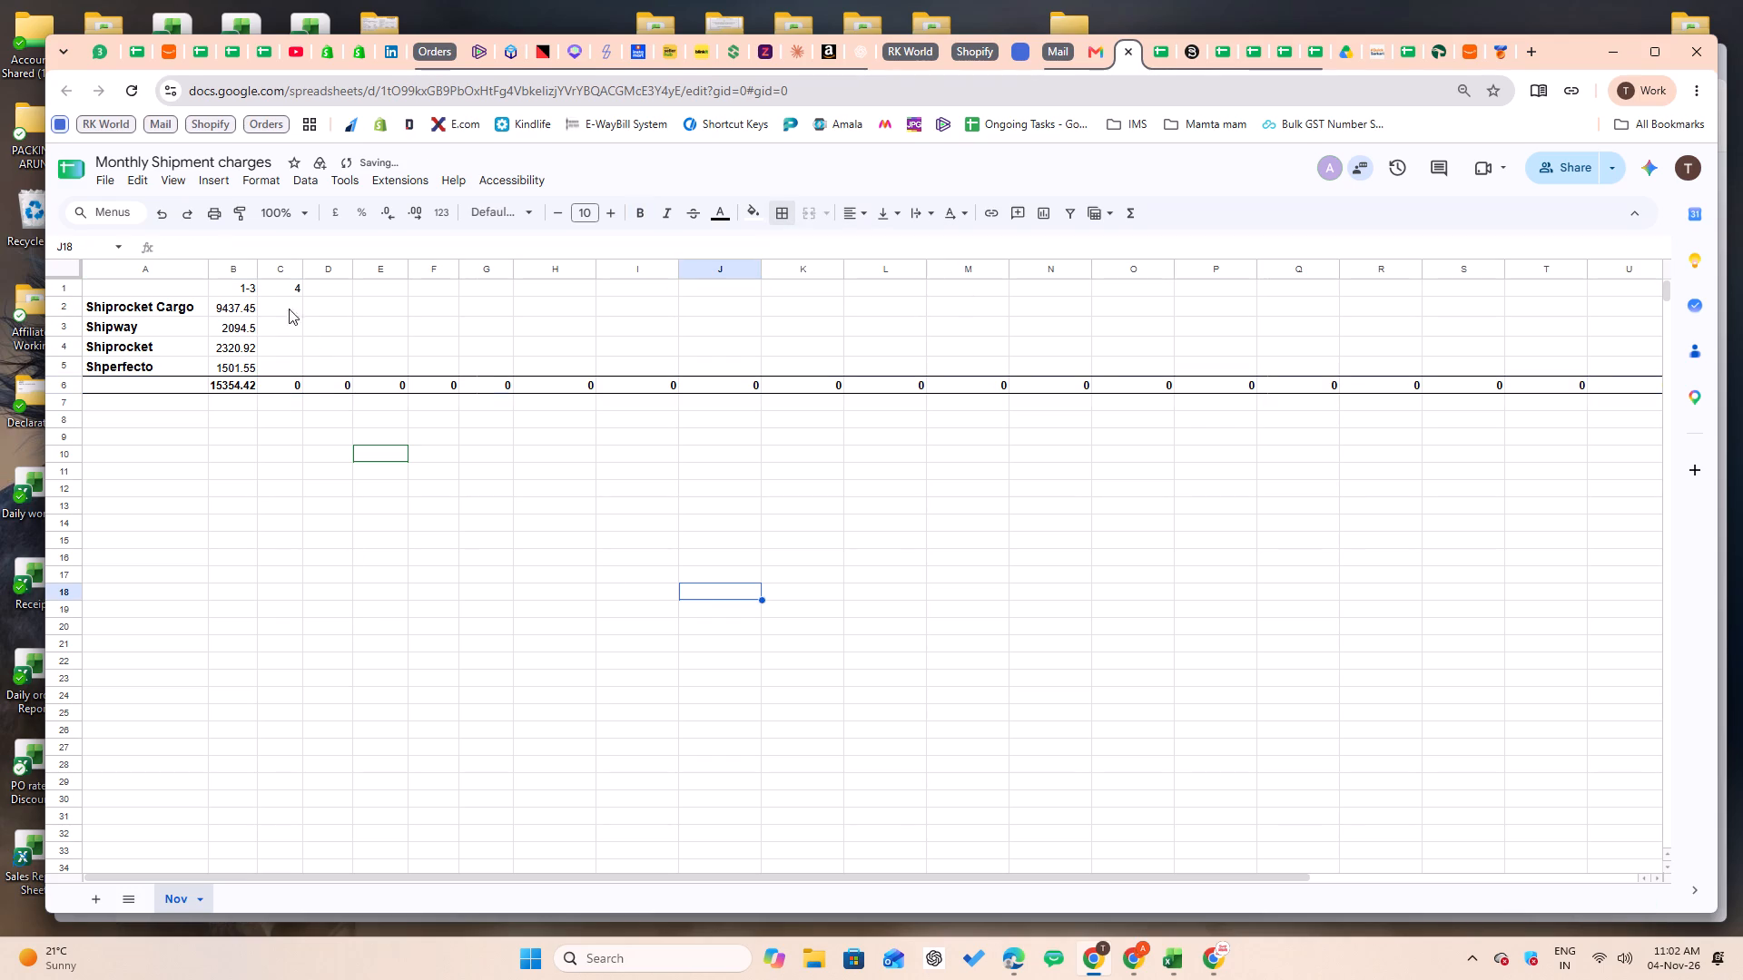
Make the whole date header row, row 1, bold.
{"action": "left_click", "coordinate": [64, 289]}
{"action": "key", "text": "ctrl+b"}
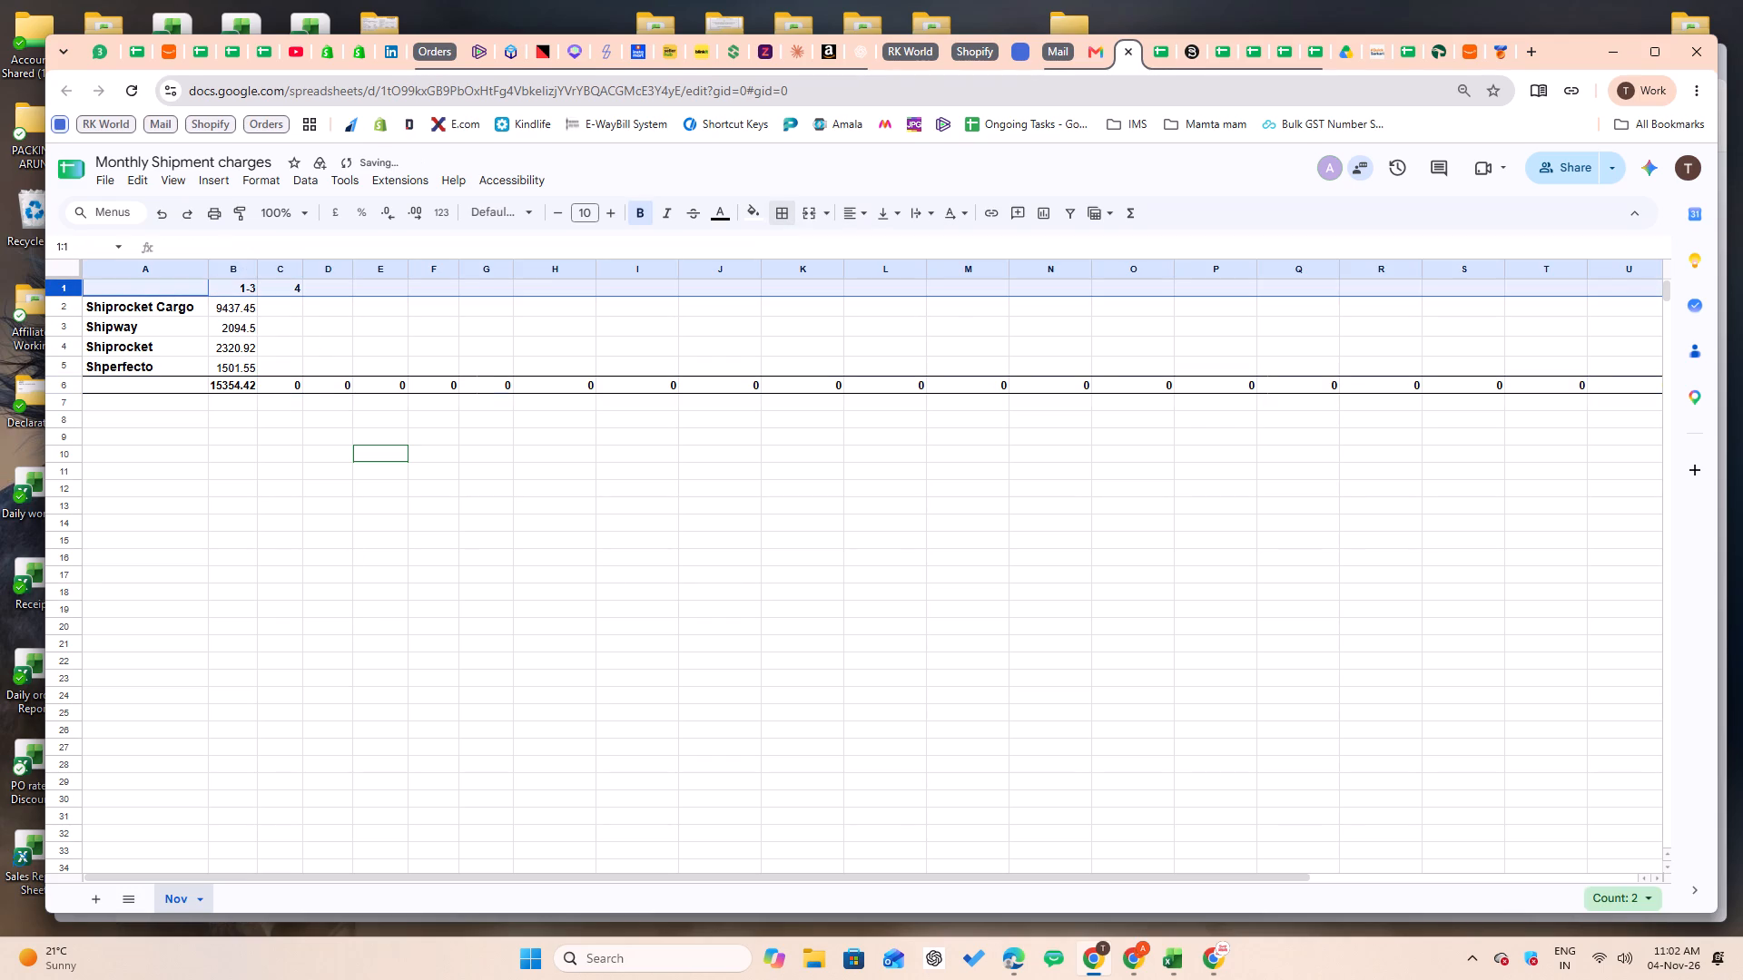
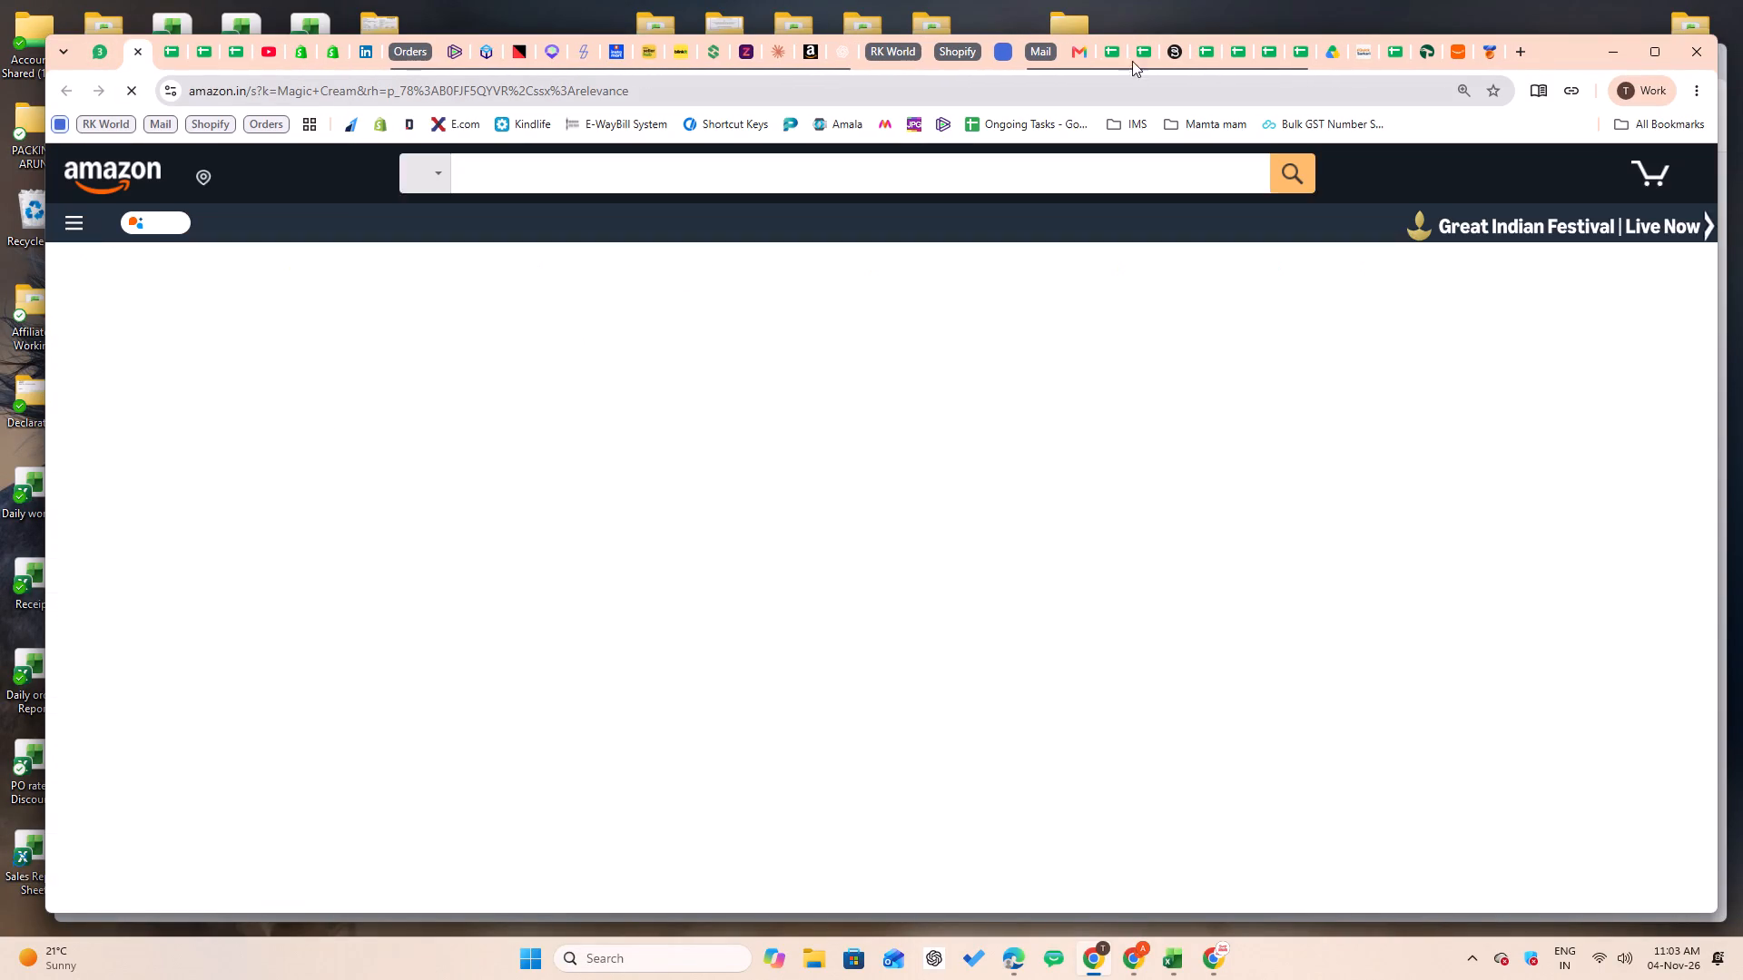
View the Monthly Shipment charges sheet briefly, and close the Amazon search results tab for Magic Cream.
{"action": "left_click", "coordinate": [1113, 54]}
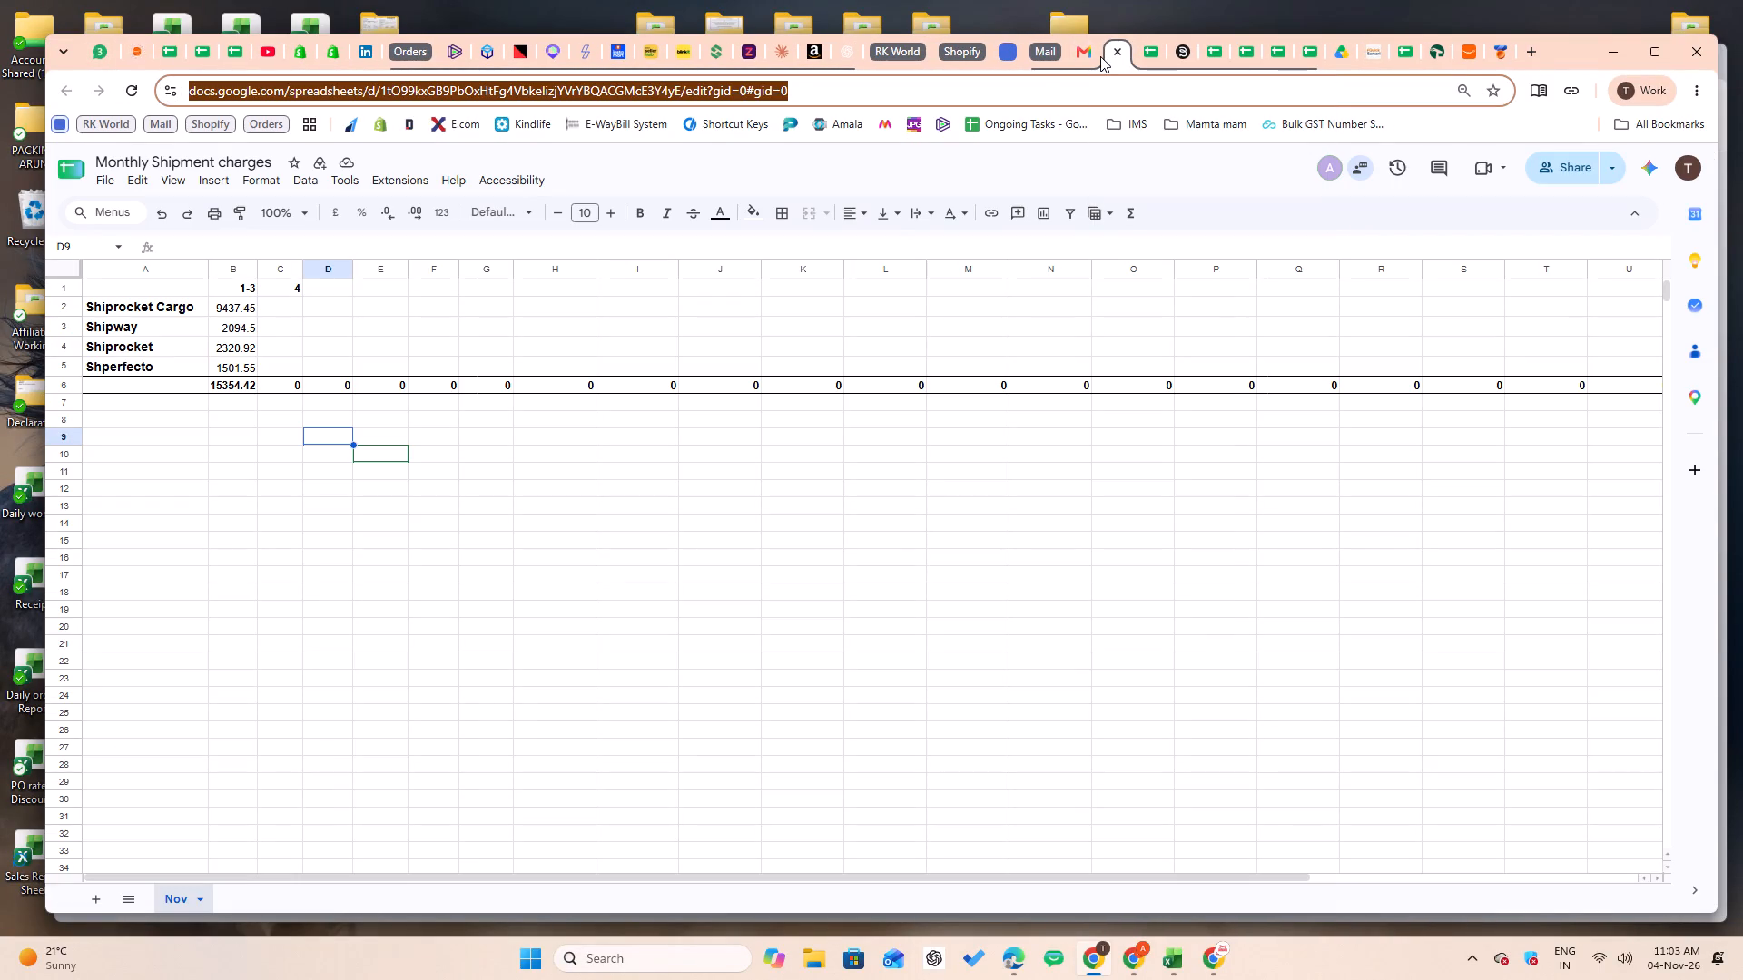
{"action": "left_click", "coordinate": [128, 47]}
{"action": "middle_click", "coordinate": [128, 47]}
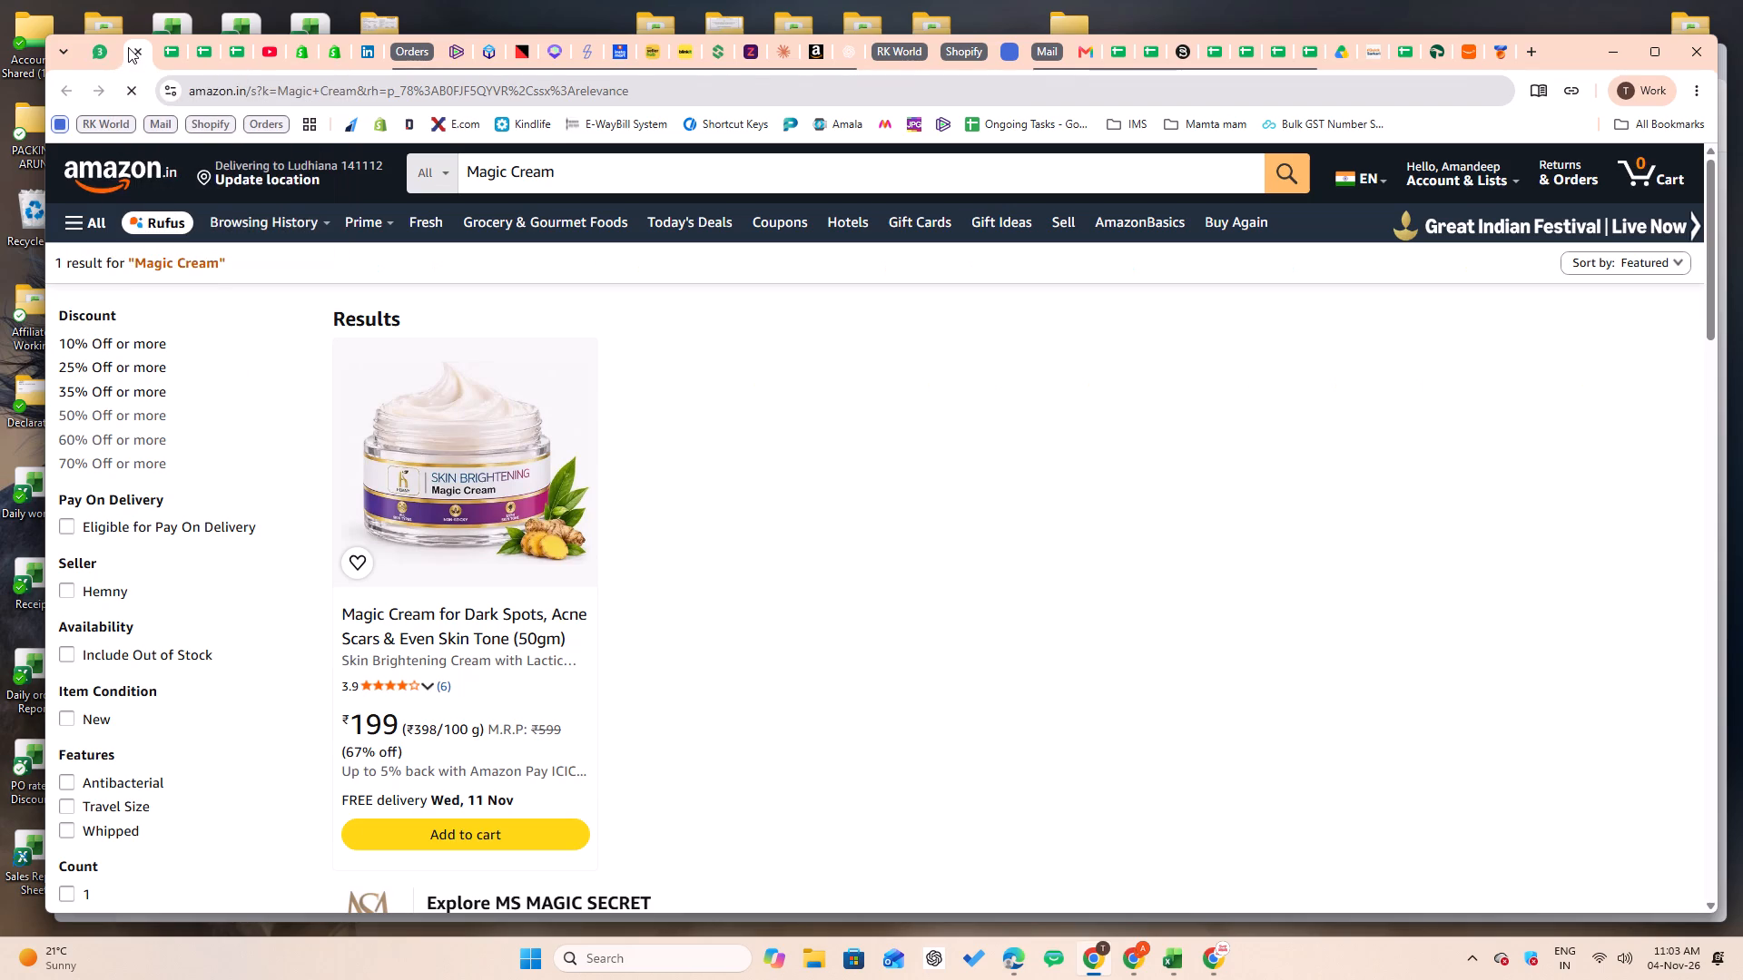
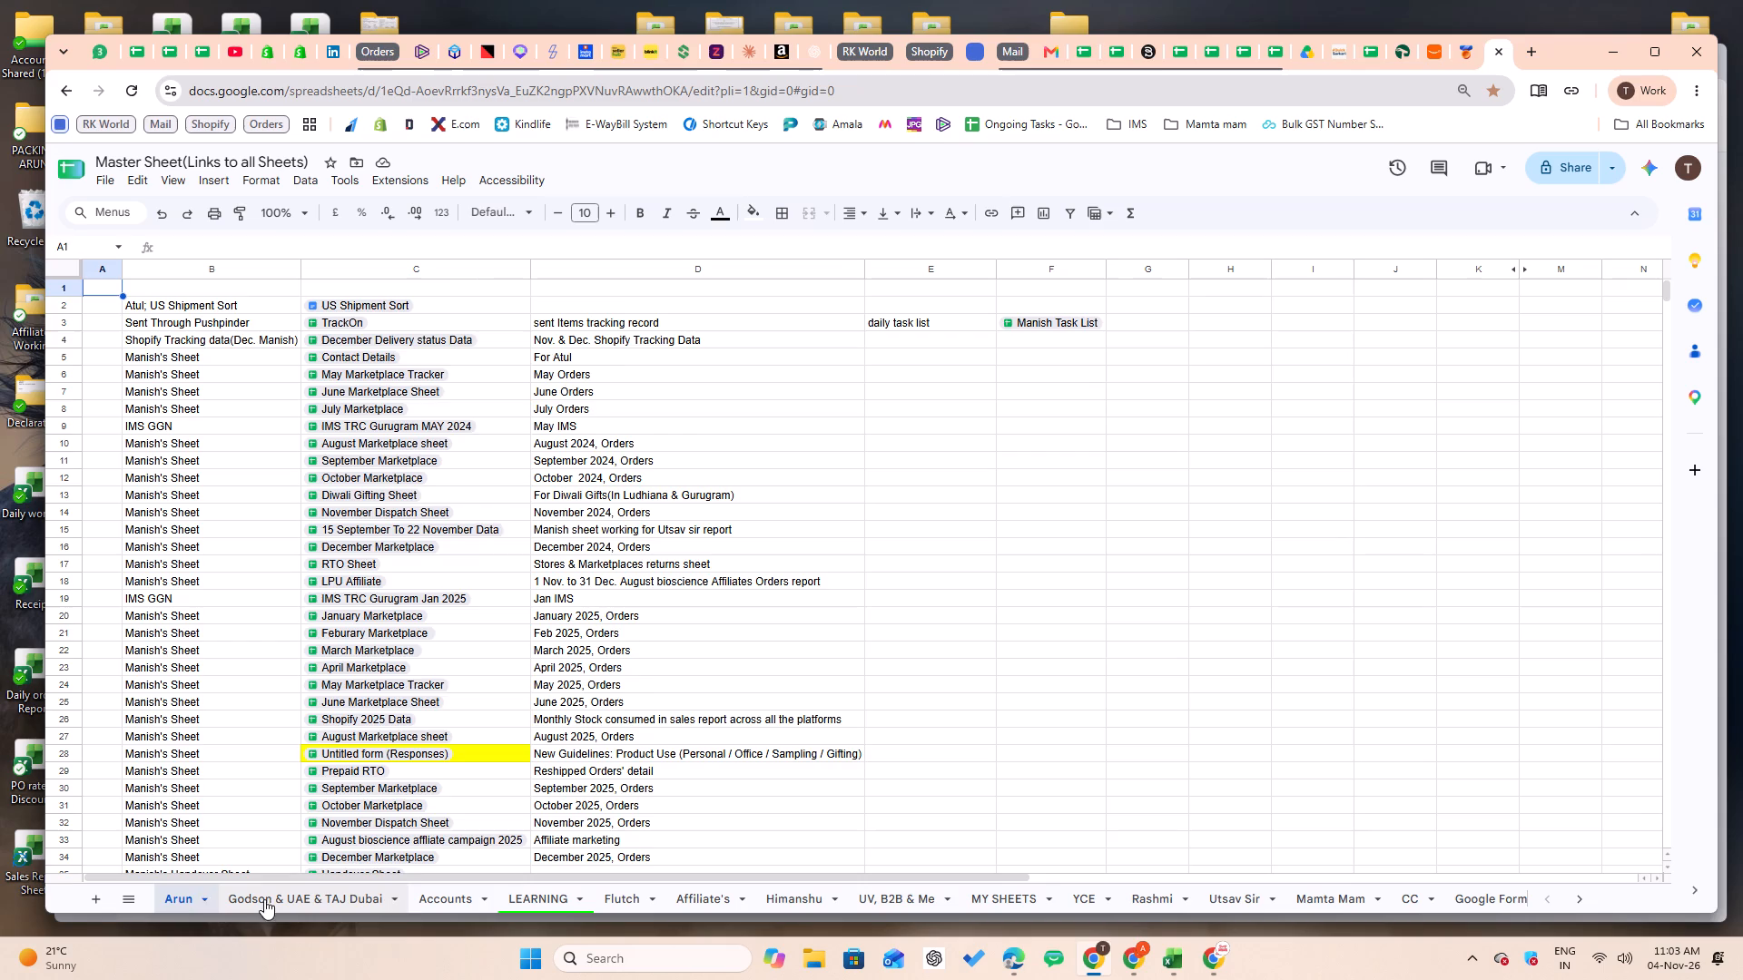
Paste the copied Monthly Shipment charges link into cell C46, below the last entry on the Arun sheet, as a file chip.
{"action": "scroll", "coordinate": [334, 681], "scroll_direction": "down", "scroll_amount": 7}
{"action": "left_click", "coordinate": [353, 428]}
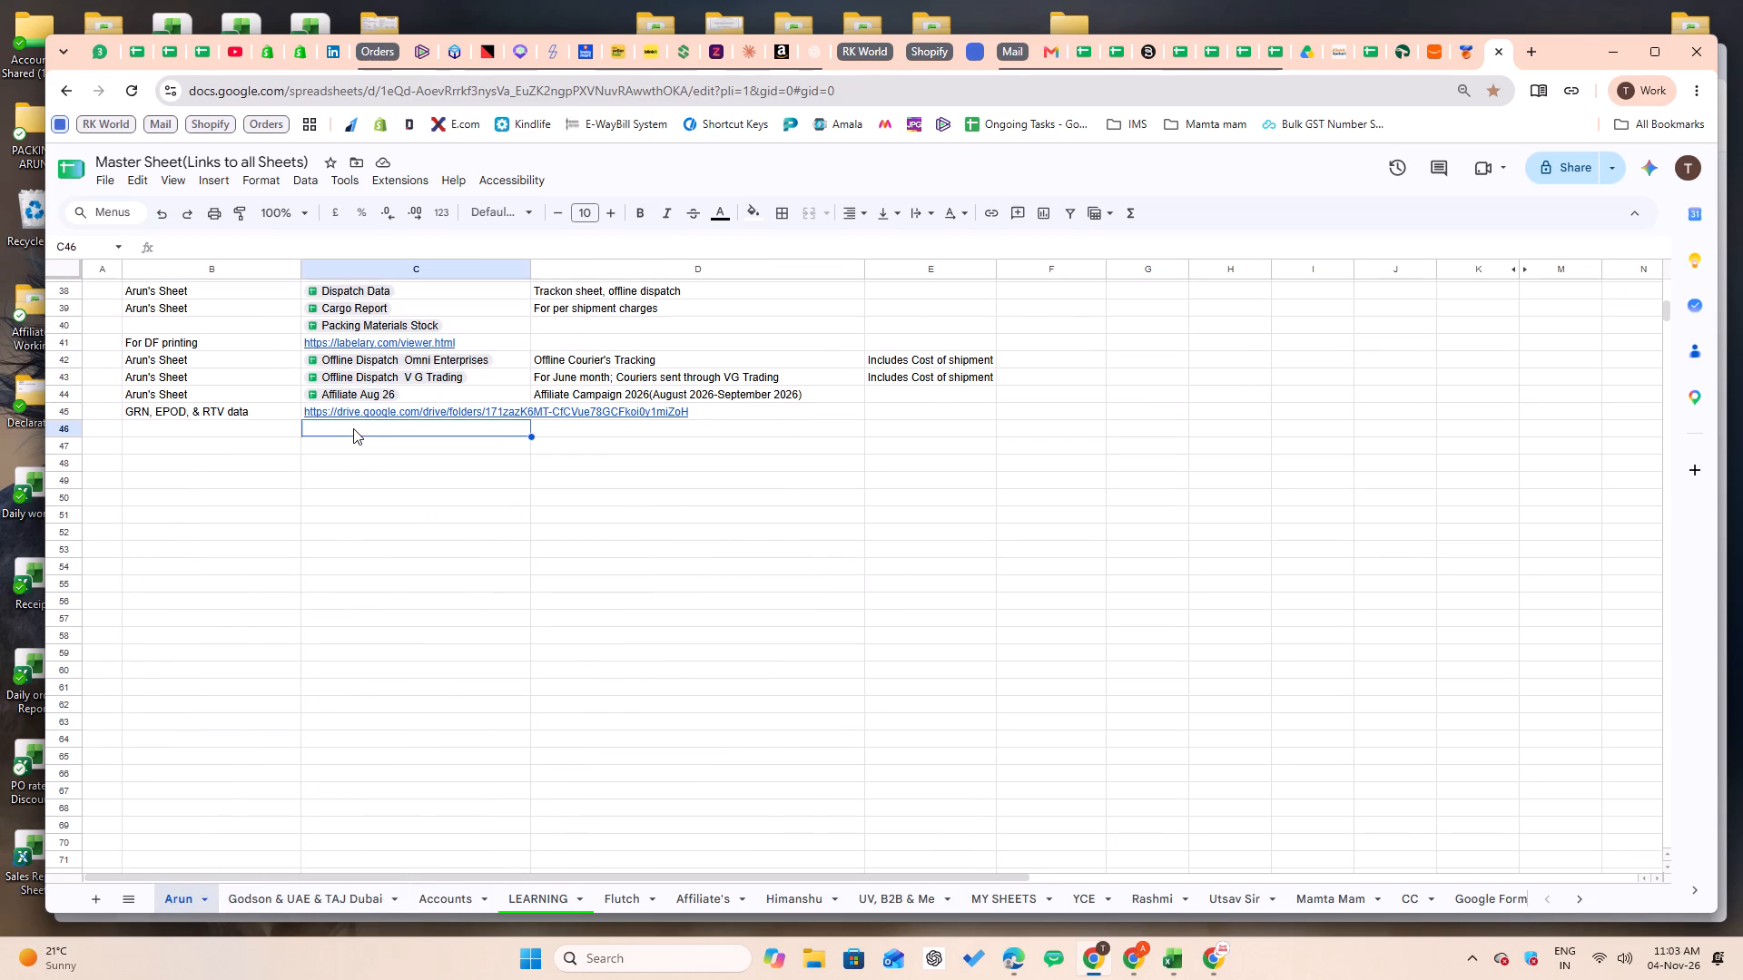
{"action": "key", "text": "ctrl+v"}
{"action": "key", "text": "Tab"}
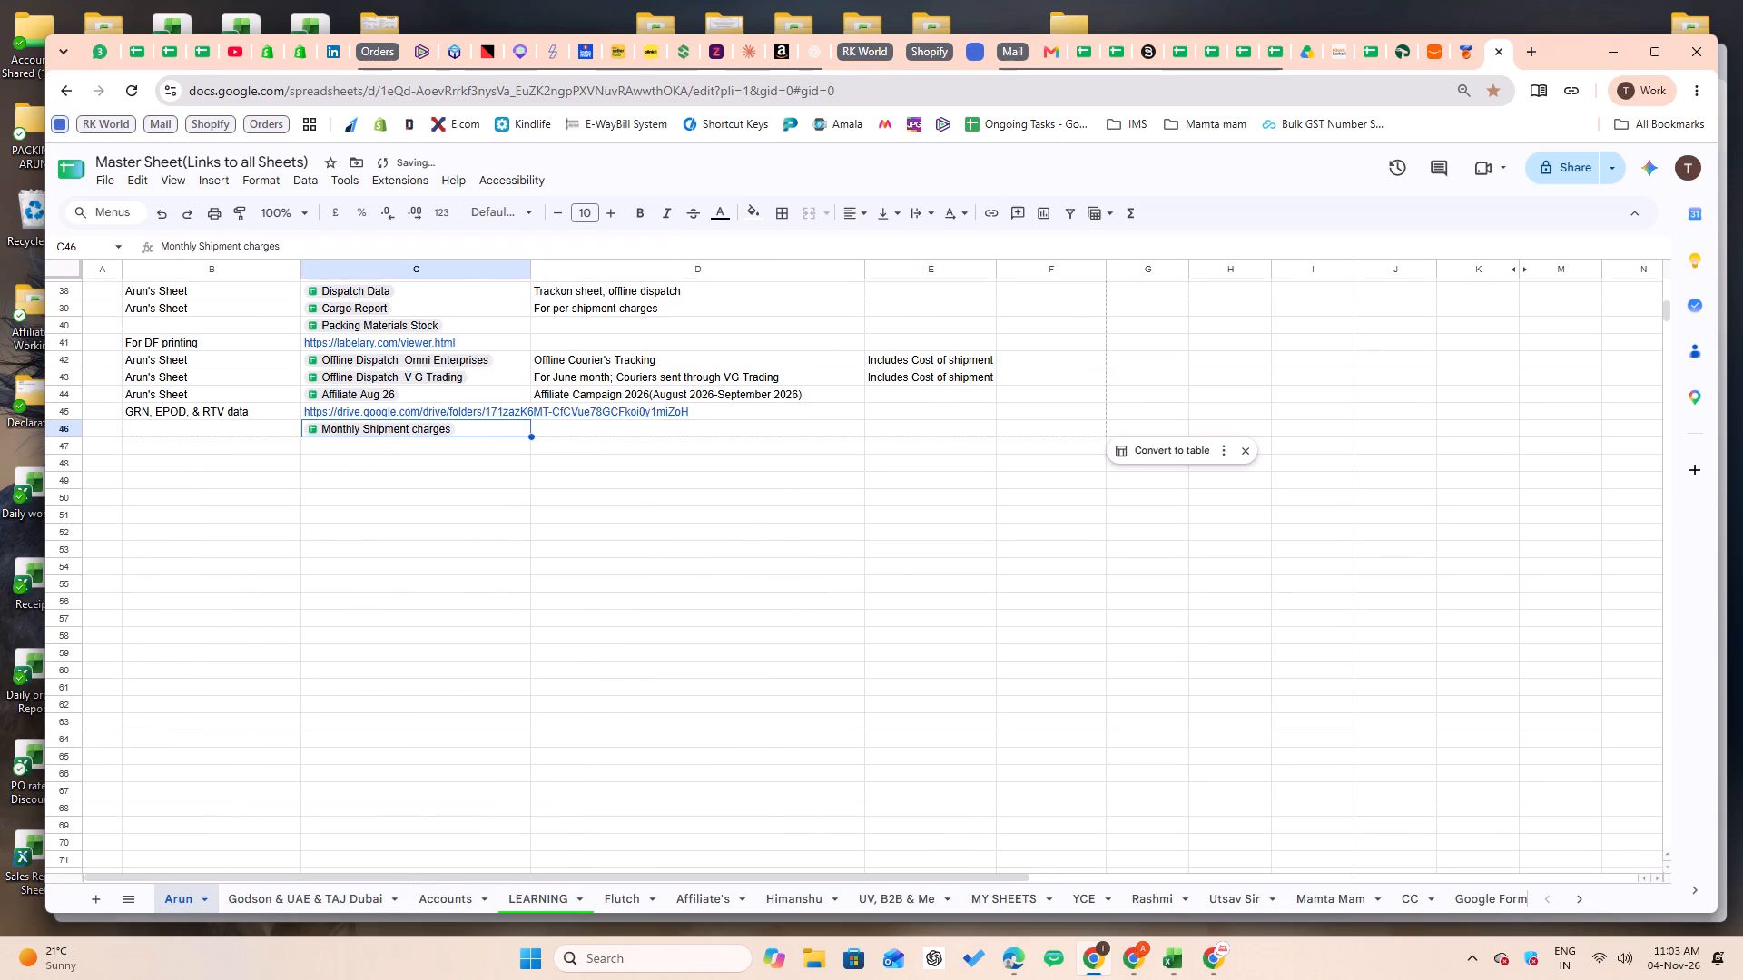
Enter a description starting with "Courier/Shipme" in cell B46, beside the Monthly Shipment charges link.
{"action": "left_click", "coordinate": [211, 430]}
{"action": "type", "text": "Courier"}
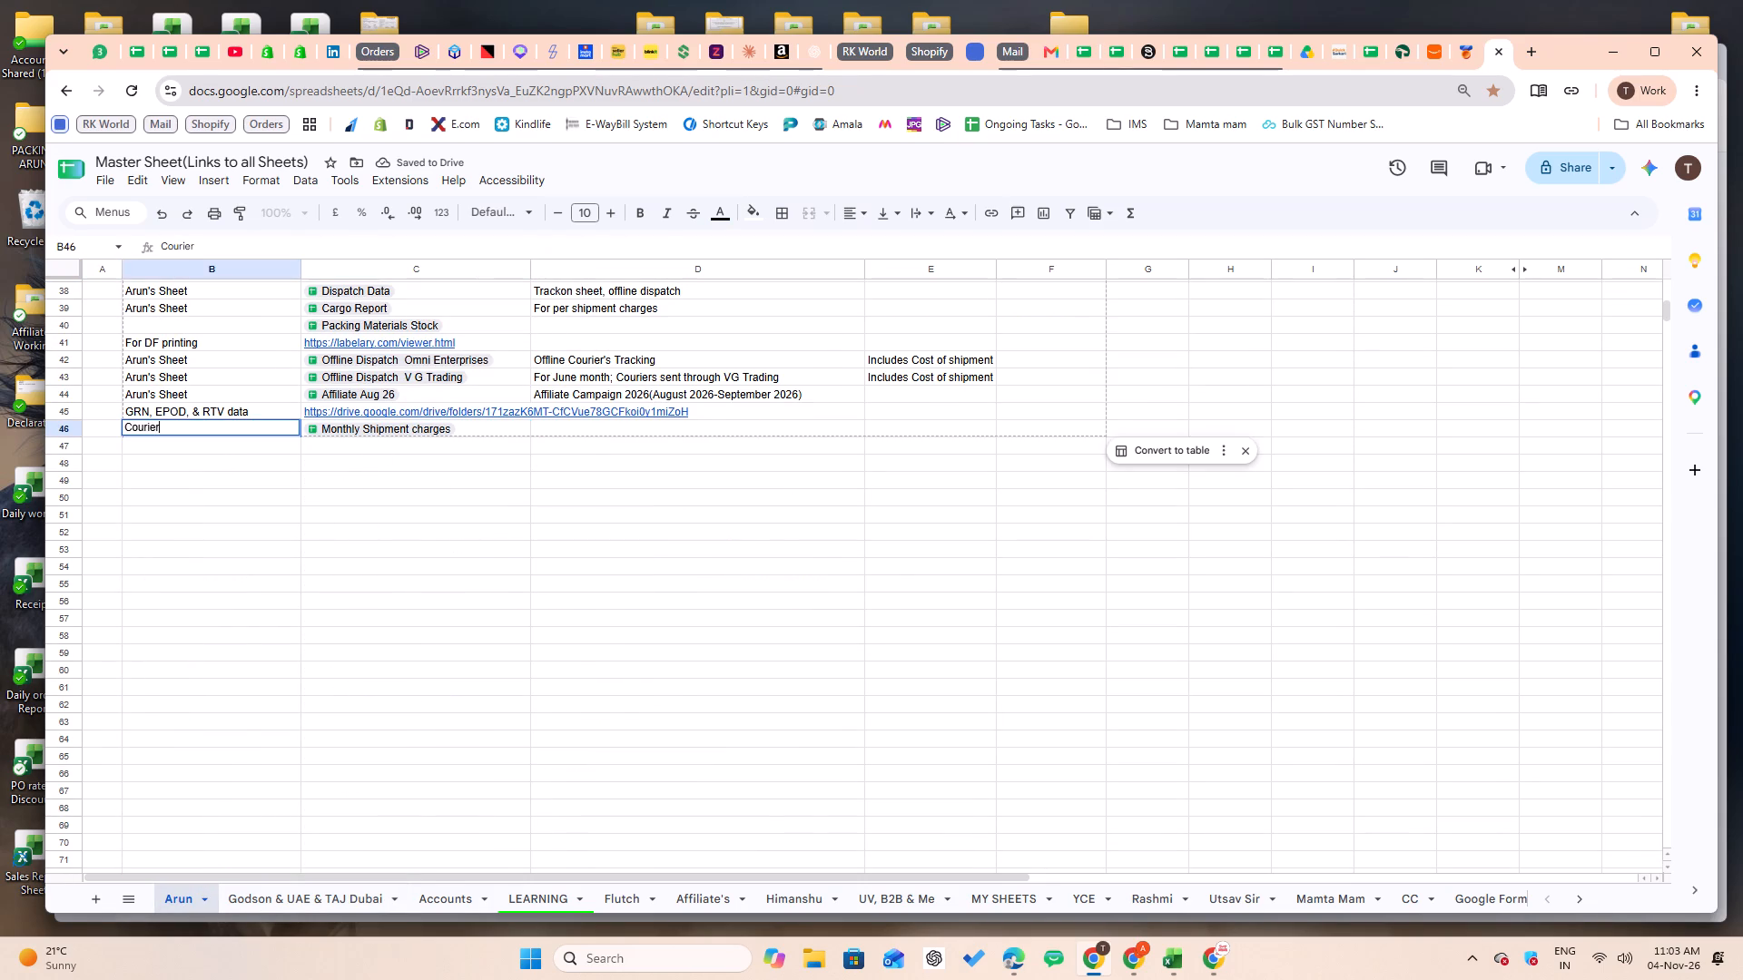
{"action": "key", "text": "slash"}
{"action": "type", "text": "Shipme"}
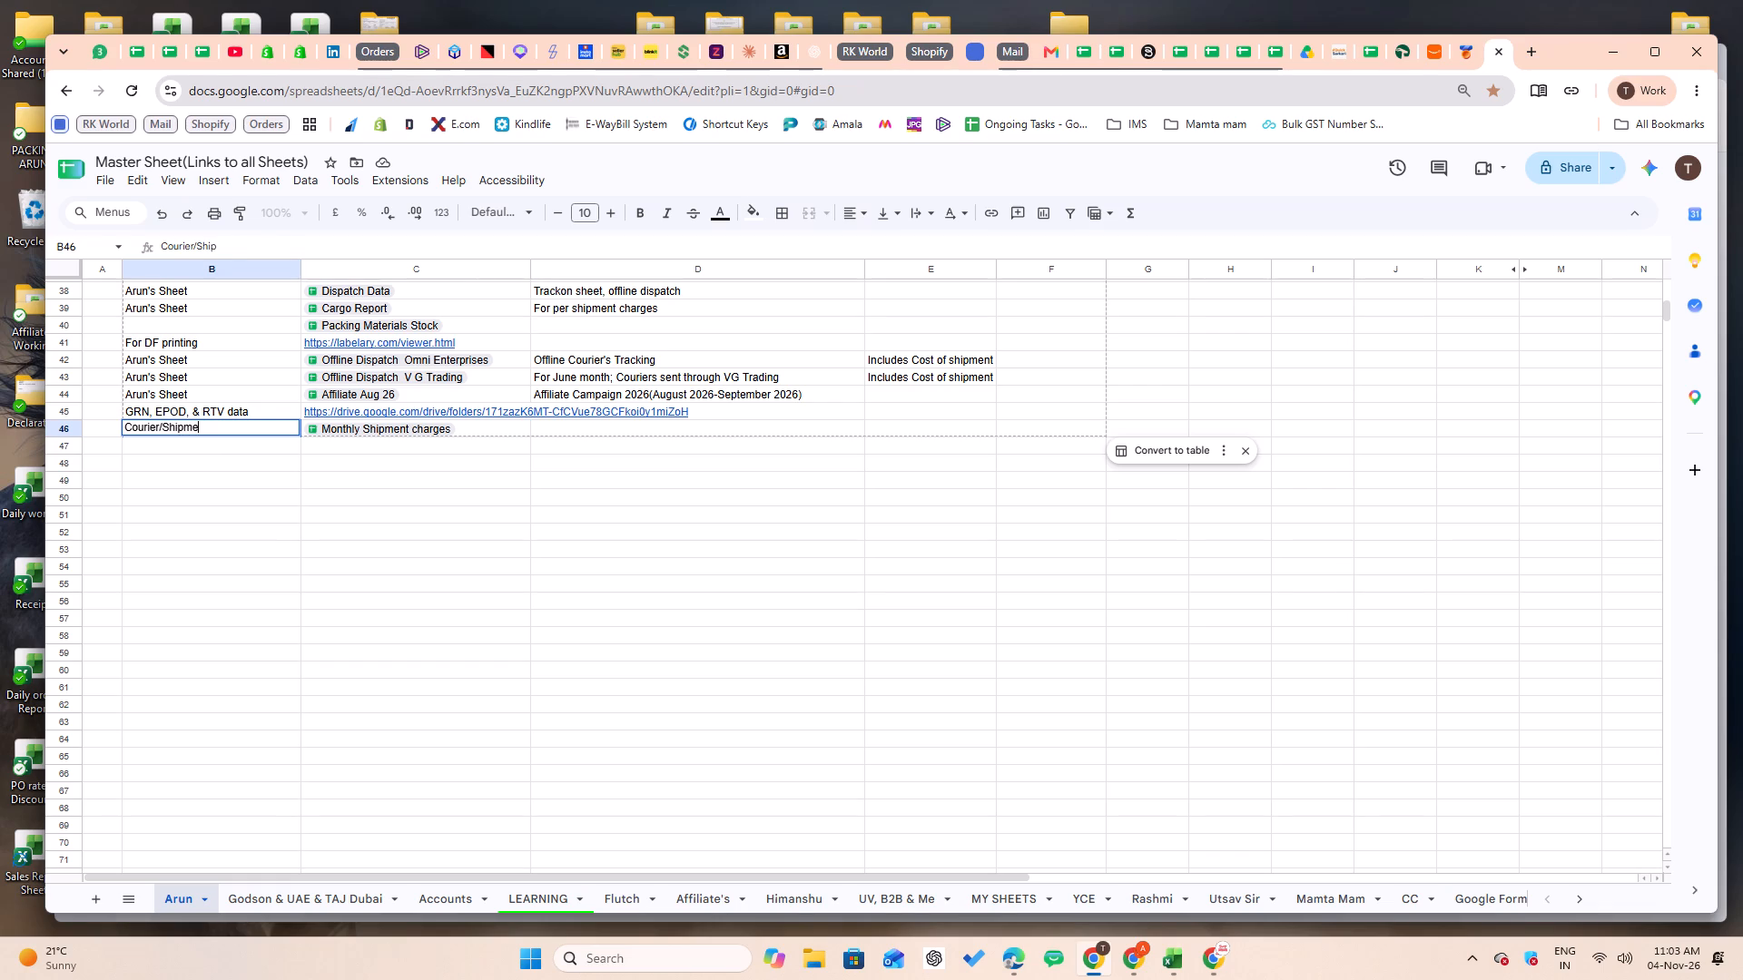
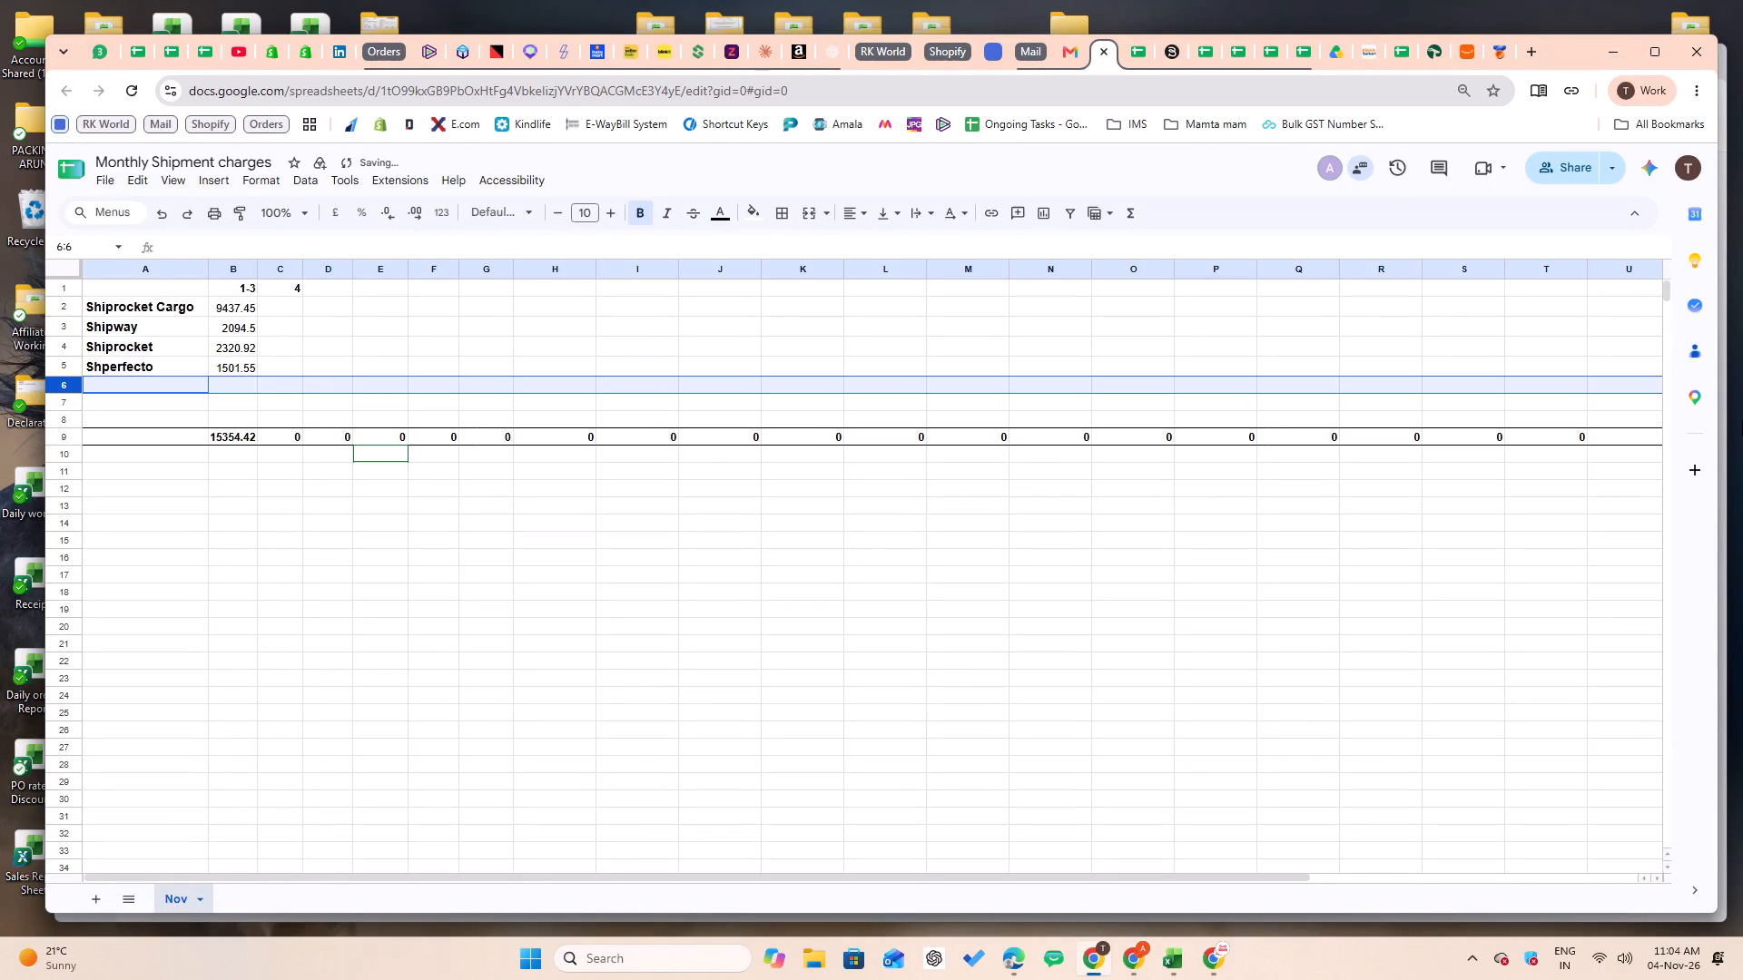
Extend the total formula in cell B9 to =SUM(B2:B8).
{"action": "key", "text": "Down"}
{"action": "key", "text": "Down"}
{"action": "key", "text": "Right"}
{"action": "key", "text": "Down"}
{"action": "key", "text": "F2"}
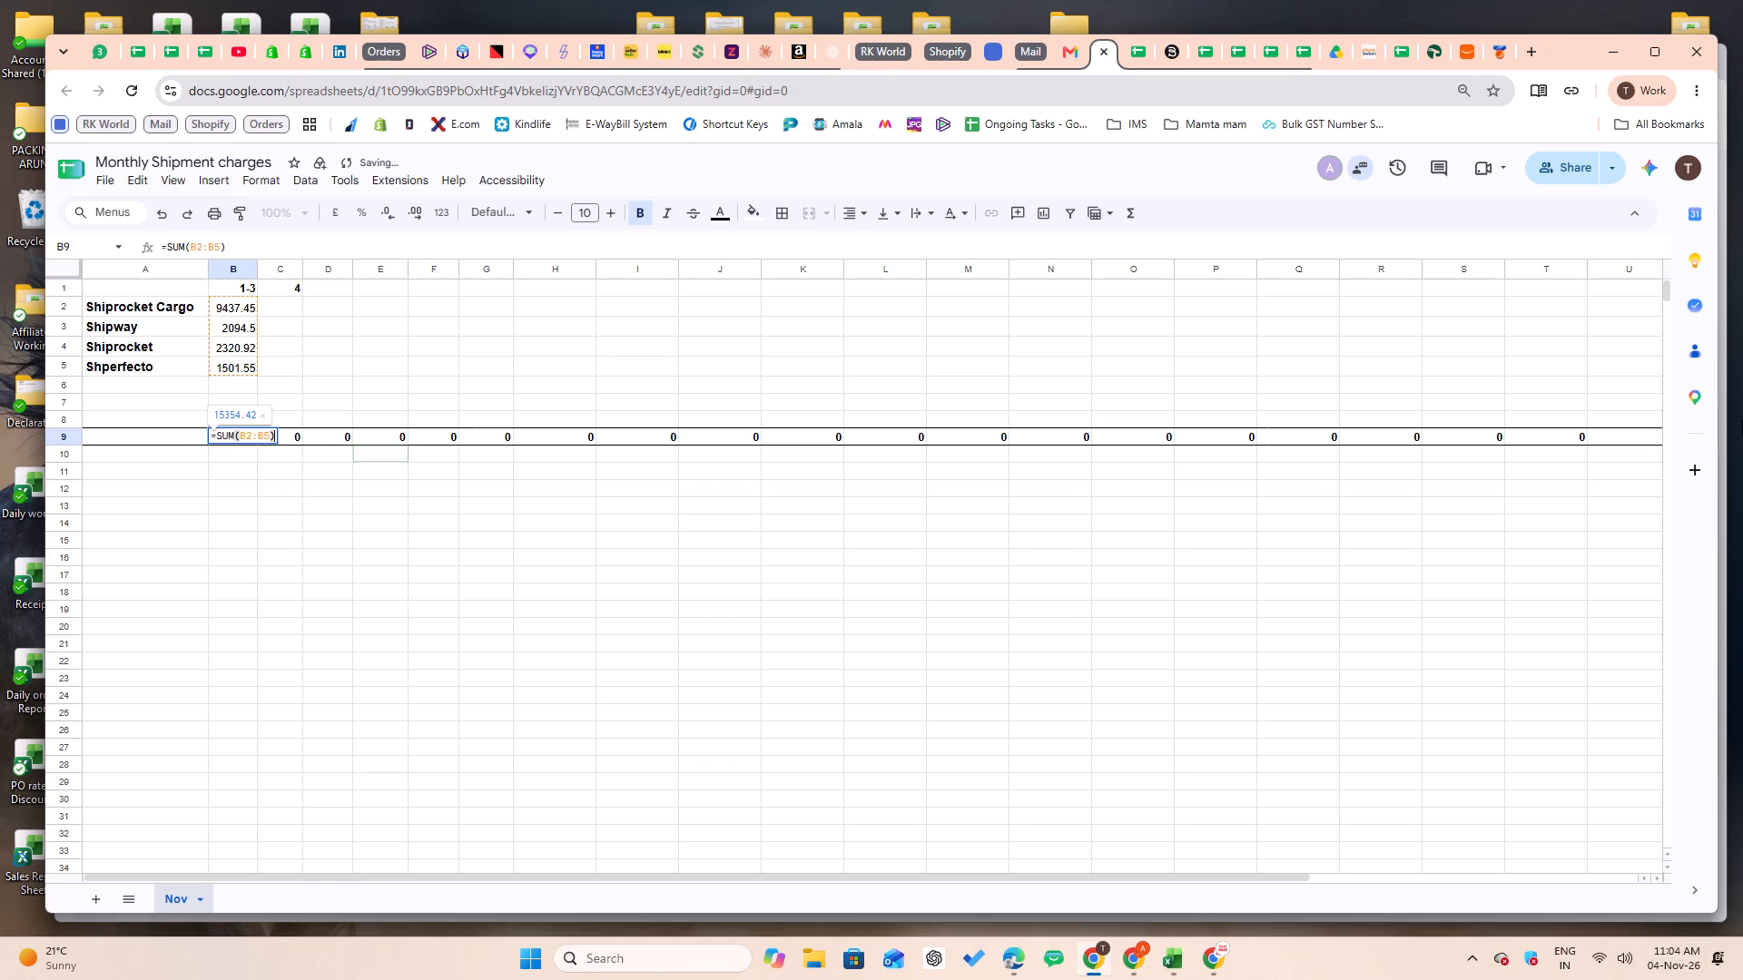
{"action": "left_click", "coordinate": [265, 436]}
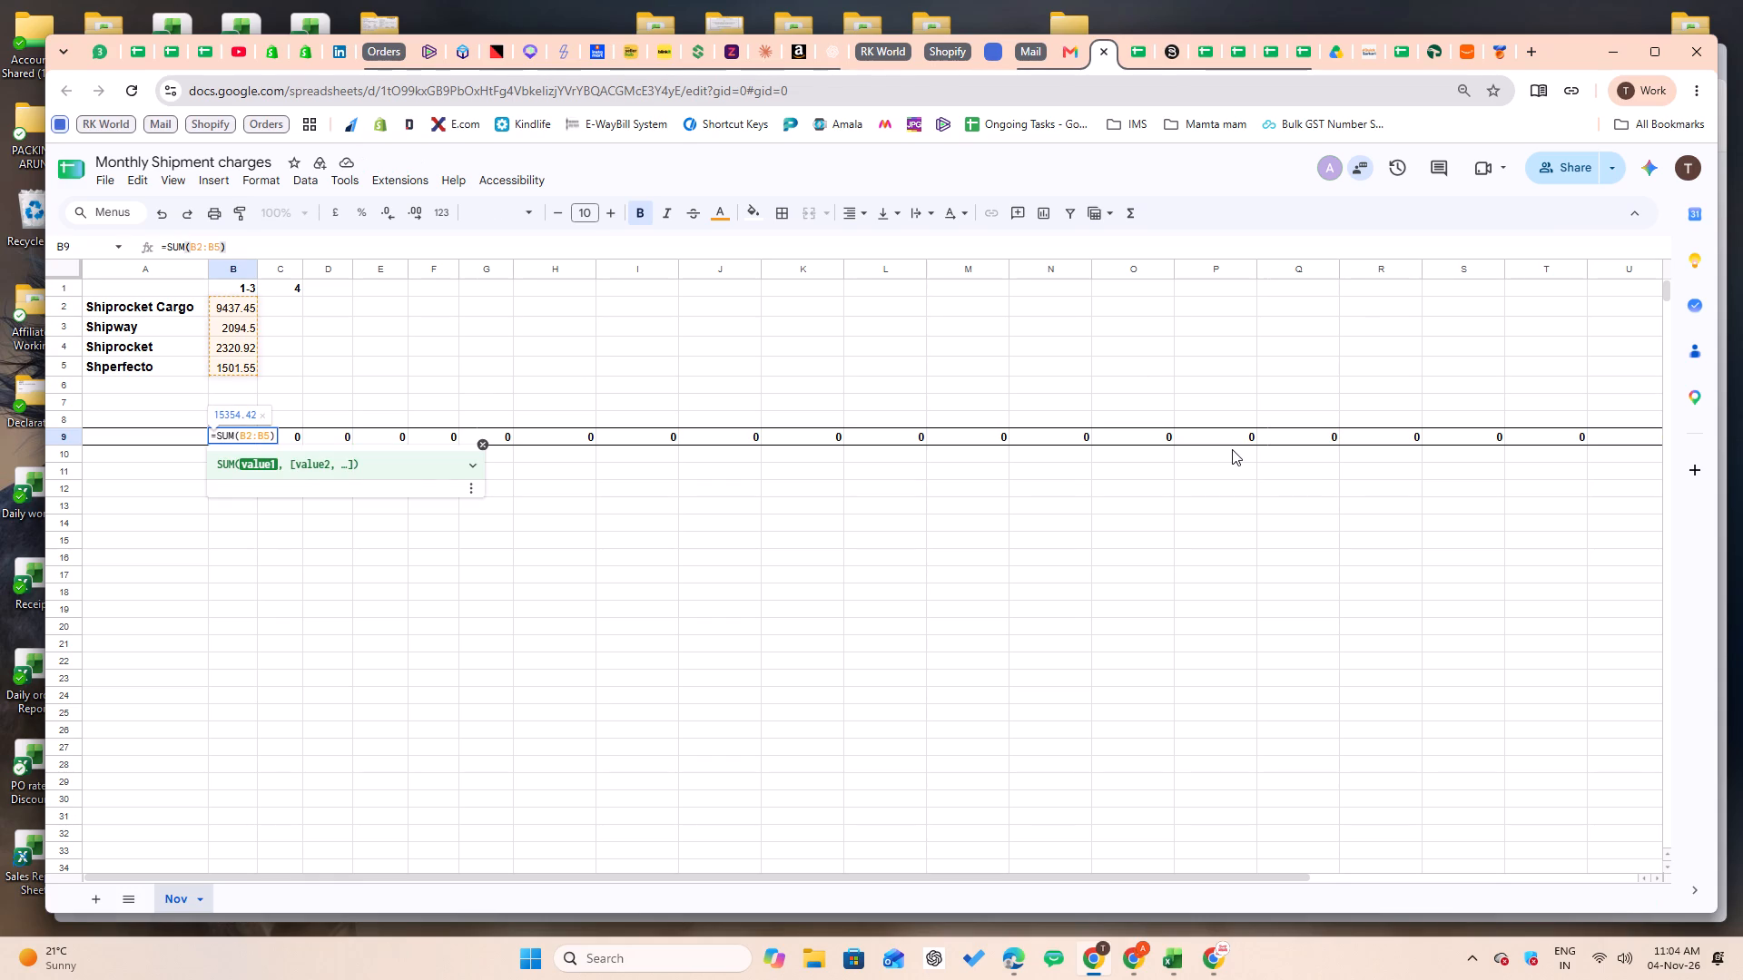
{"action": "key", "text": "Delete"}
{"action": "key", "text": "8"}
{"action": "key", "text": "Return"}
{"action": "key", "text": "Up"}
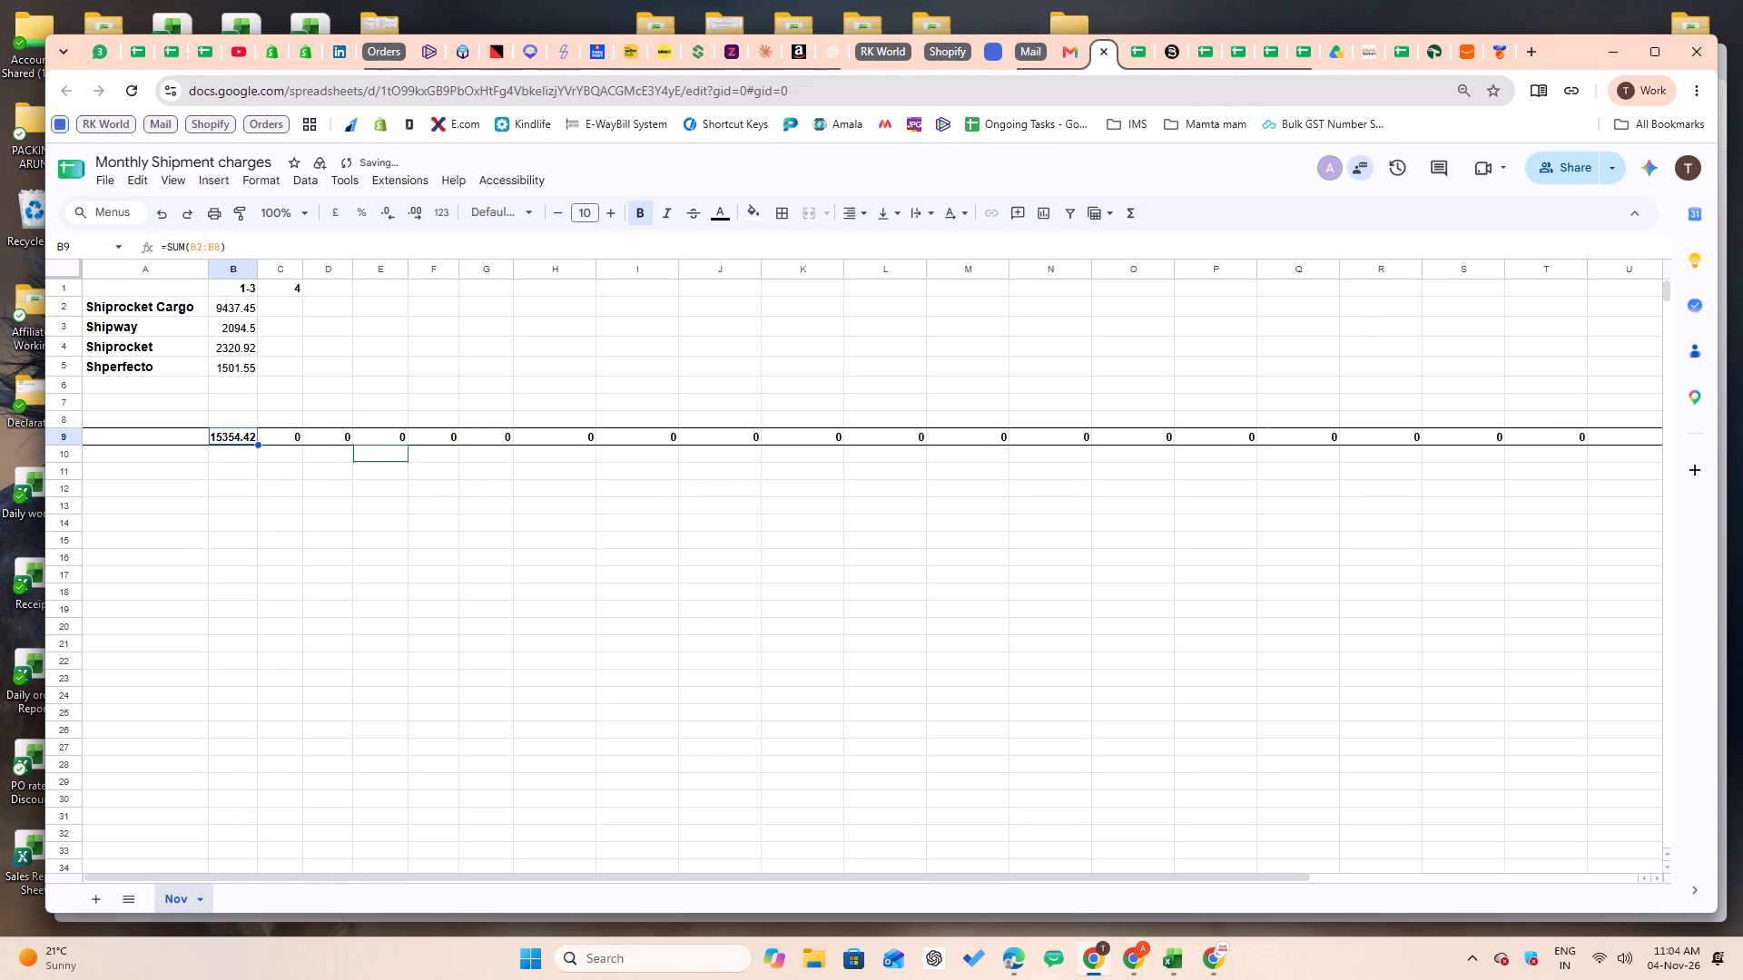
{"action": "key", "text": "F2"}
{"action": "key", "text": "Escape"}
Copy the B9 total formula across the remaining columns of total row 9.
{"action": "key", "text": "Up"}
{"action": "key", "text": "Down"}
{"action": "key", "text": "ctrl+c"}
{"action": "key", "text": "ctrl+shift+Right"}
{"action": "key", "text": "ctrl+v"}
{"action": "key", "text": "ctrl+Left"}
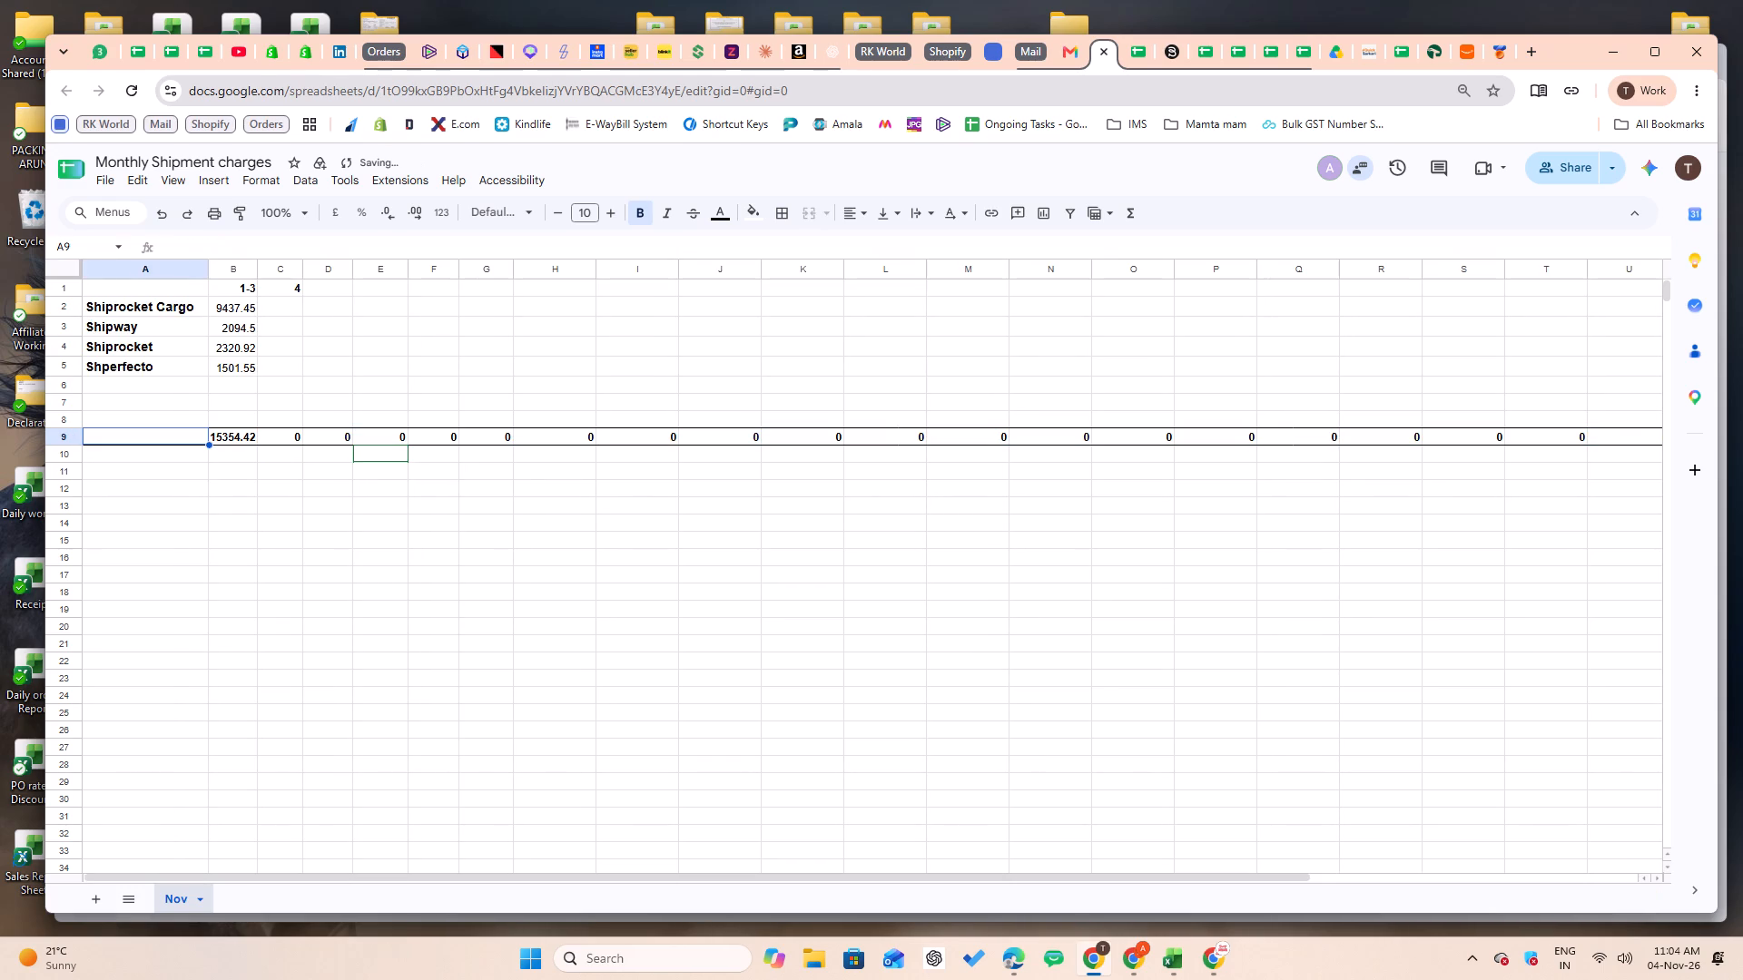
{"action": "key", "text": "Right"}
{"action": "key", "text": "Right"}
{"action": "key", "text": "F2"}
{"action": "key", "text": "Escape"}
{"action": "key", "text": "Left"}
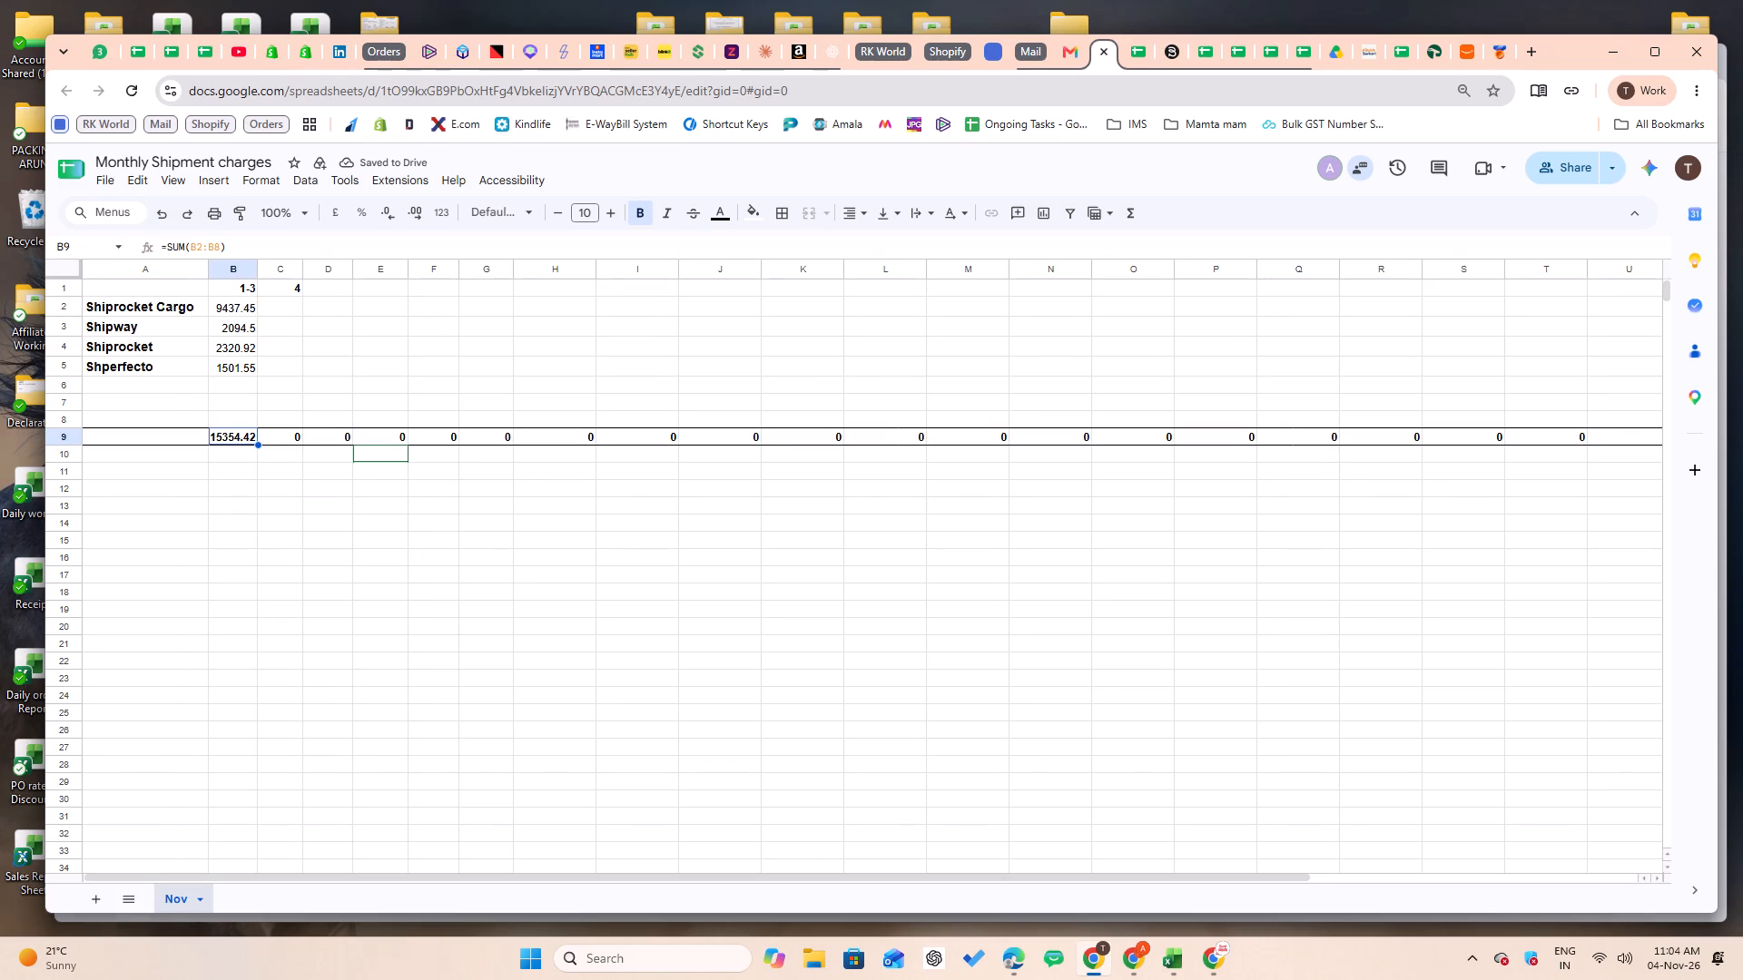
Add the courier names Delhivery, OMNI and VG Trading in cells A6 to A8, below Shperfecto.
{"action": "key", "text": "Up"}
{"action": "key", "text": "Up"}
{"action": "key", "text": "Up"}
{"action": "key", "text": "Left"}
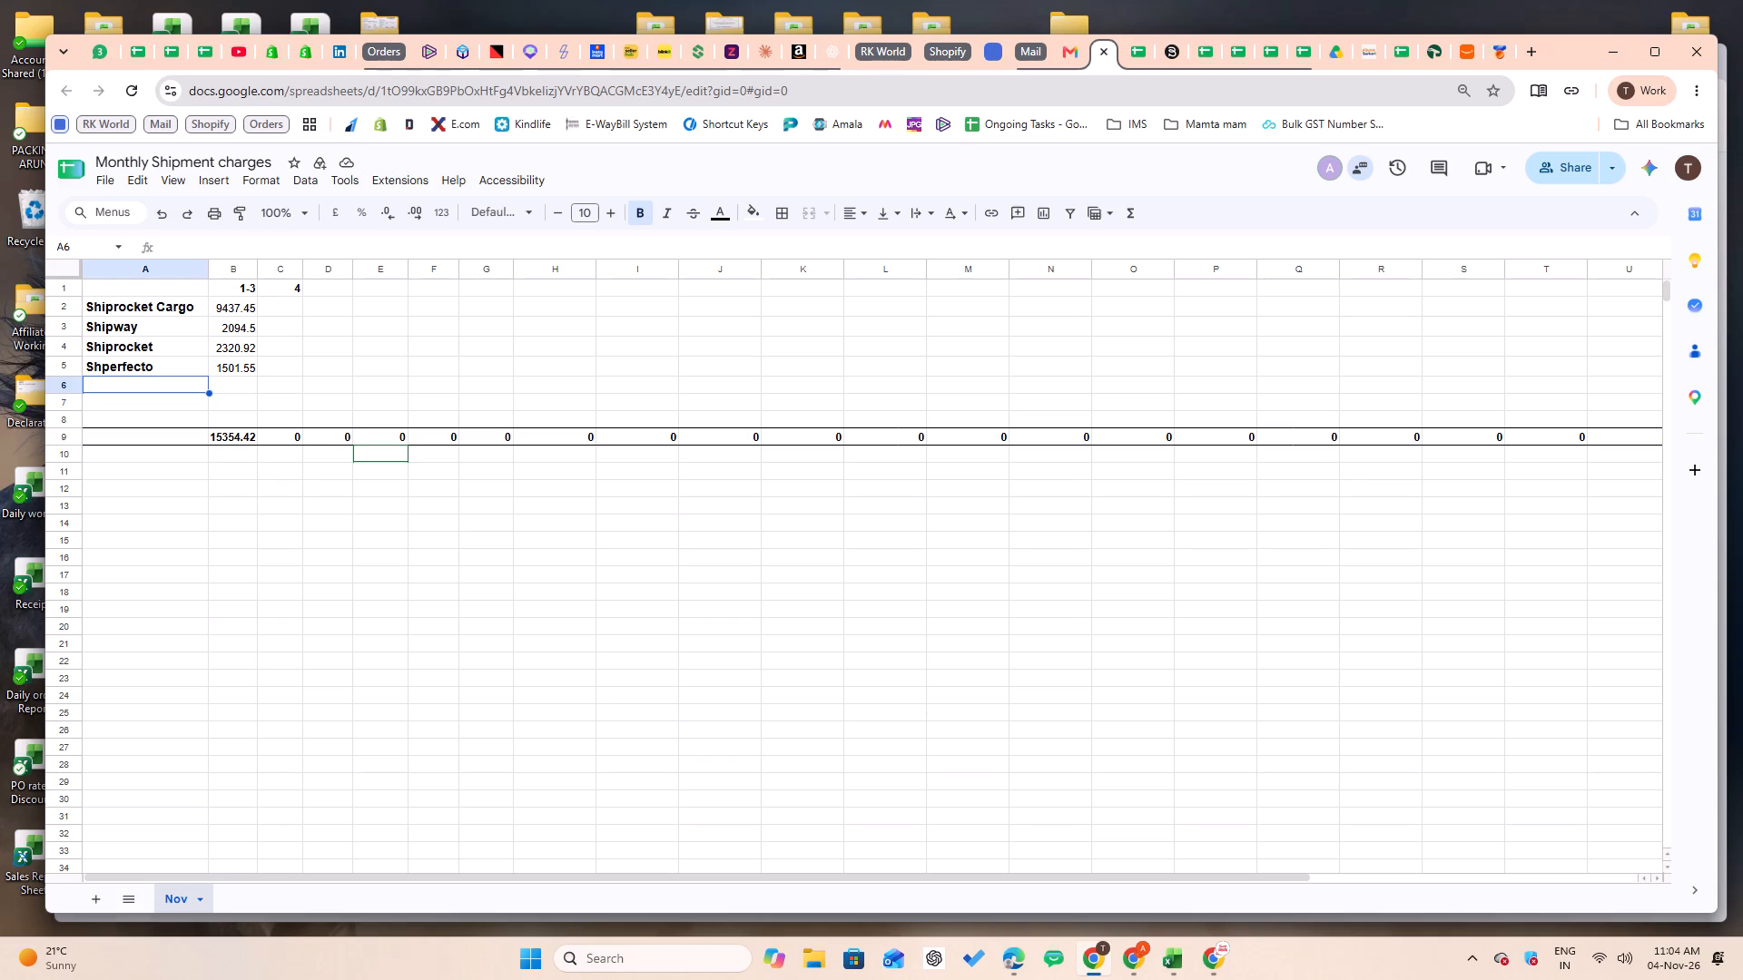
{"action": "type", "text": "Delhivery"}
{"action": "key", "text": "Return"}
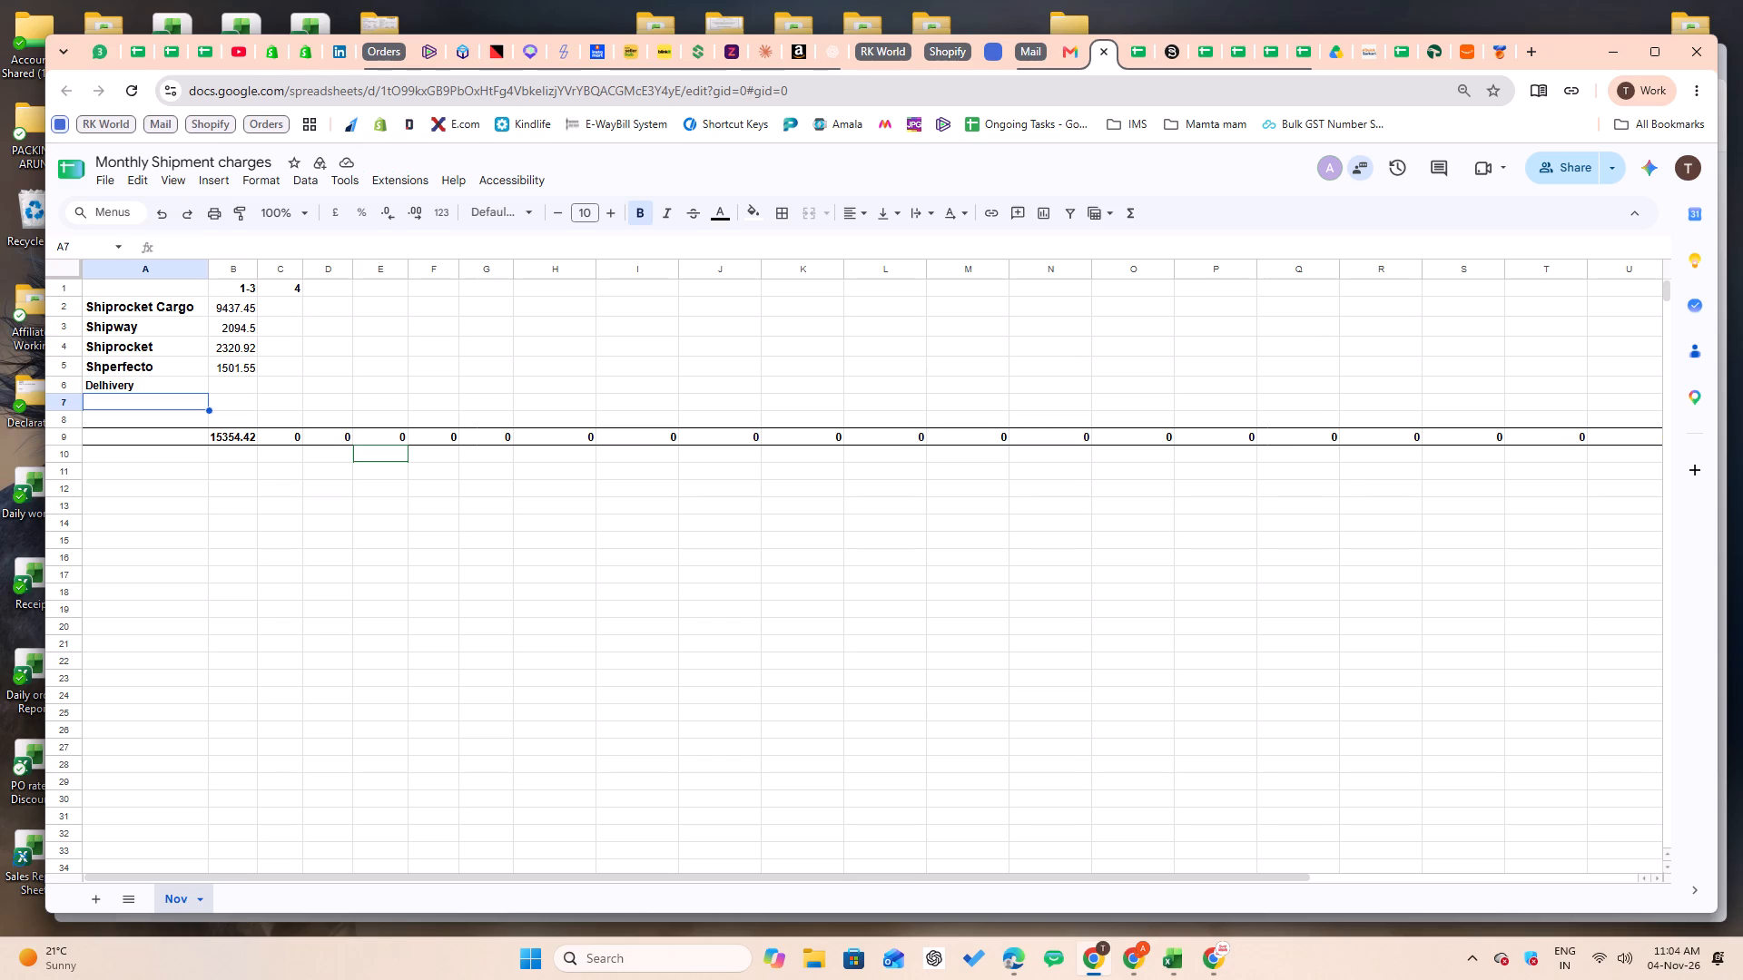
{"action": "type", "text": "OMi"}
{"action": "key", "text": "BackSpace"}
{"action": "type", "text": "NI"}
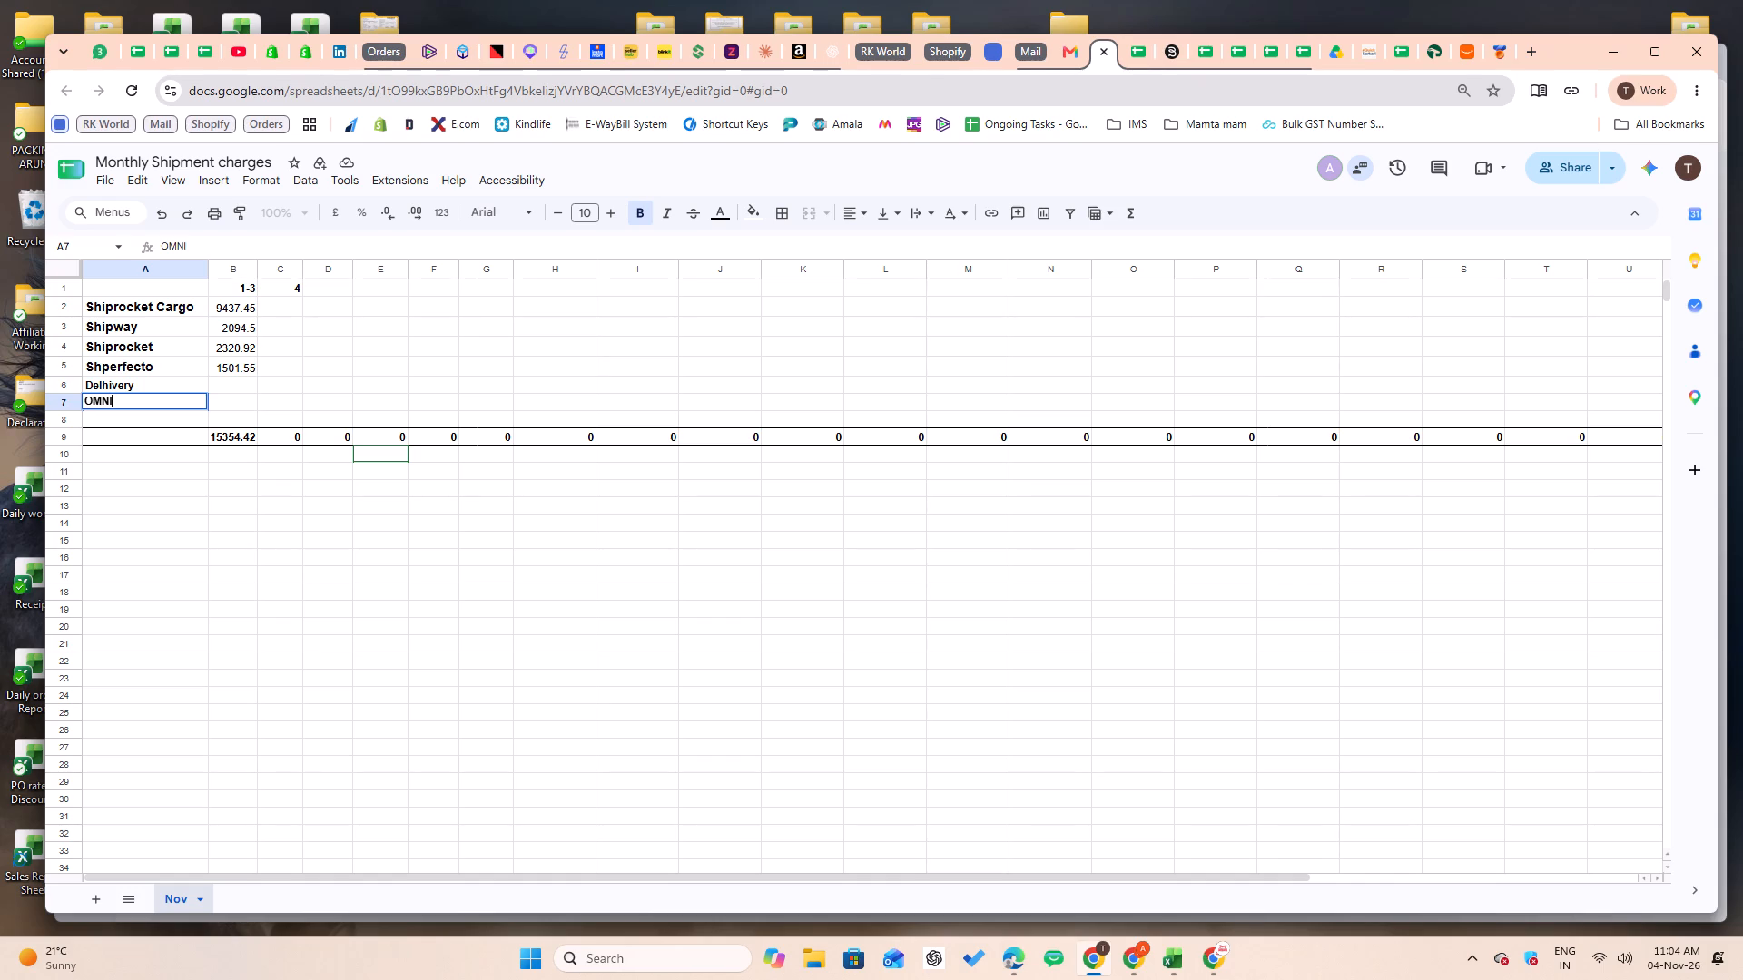
{"action": "key", "text": "Return"}
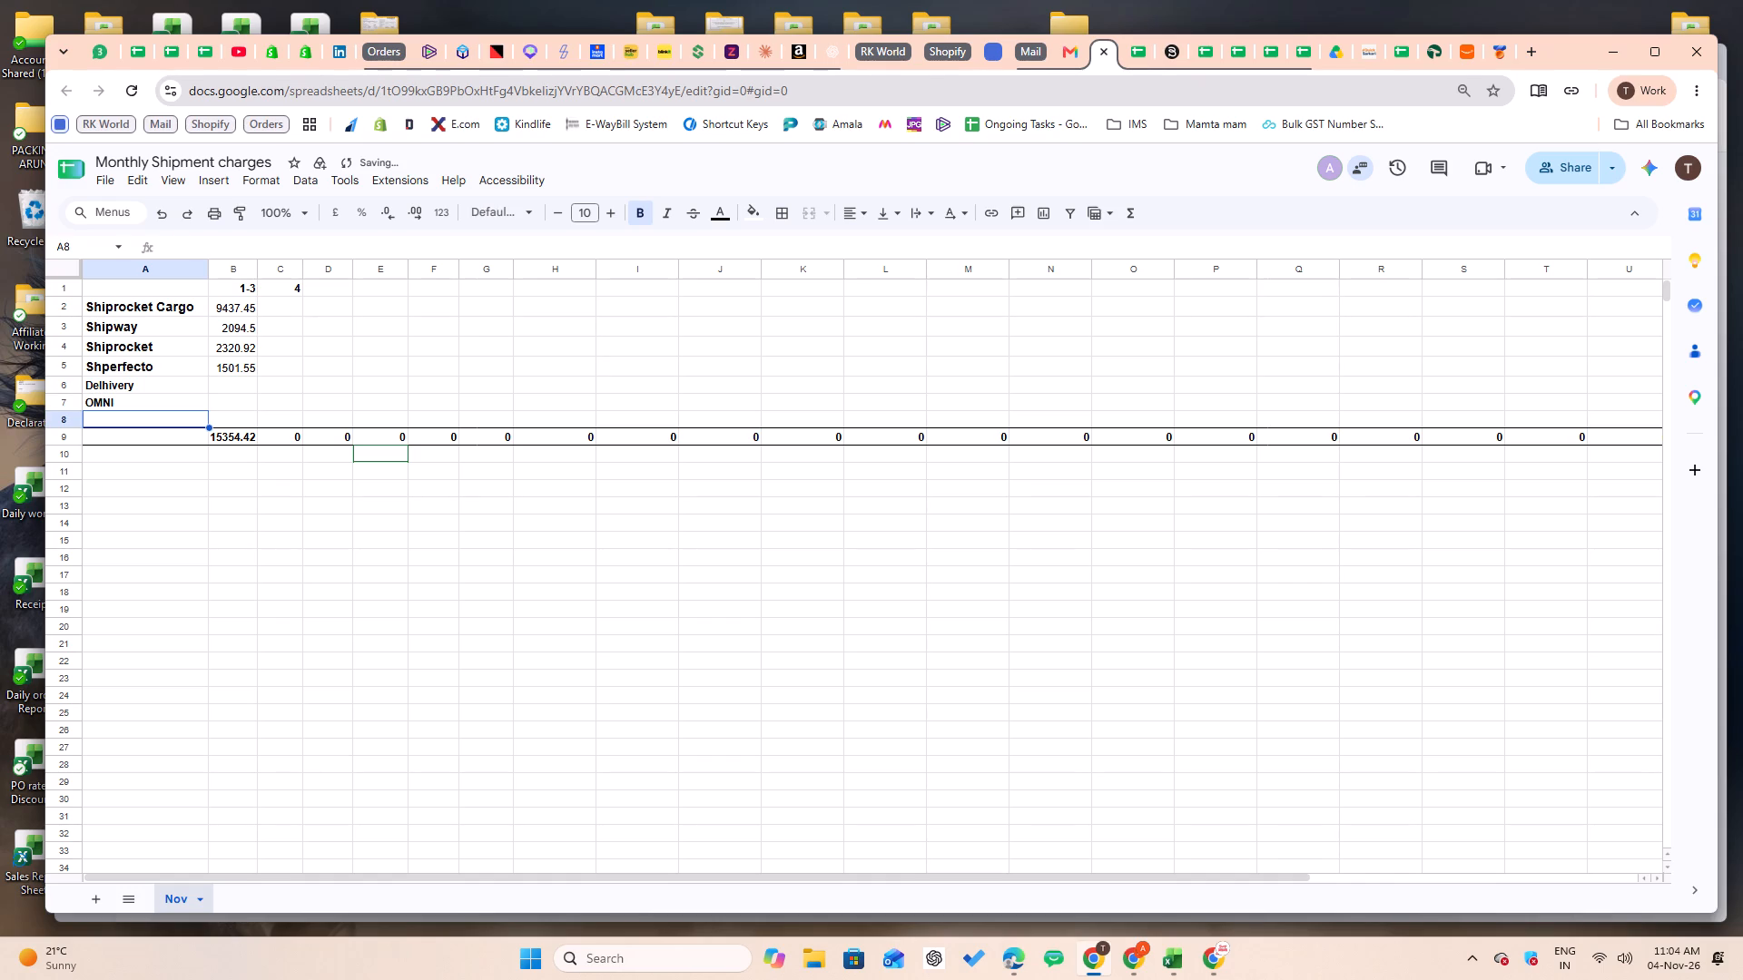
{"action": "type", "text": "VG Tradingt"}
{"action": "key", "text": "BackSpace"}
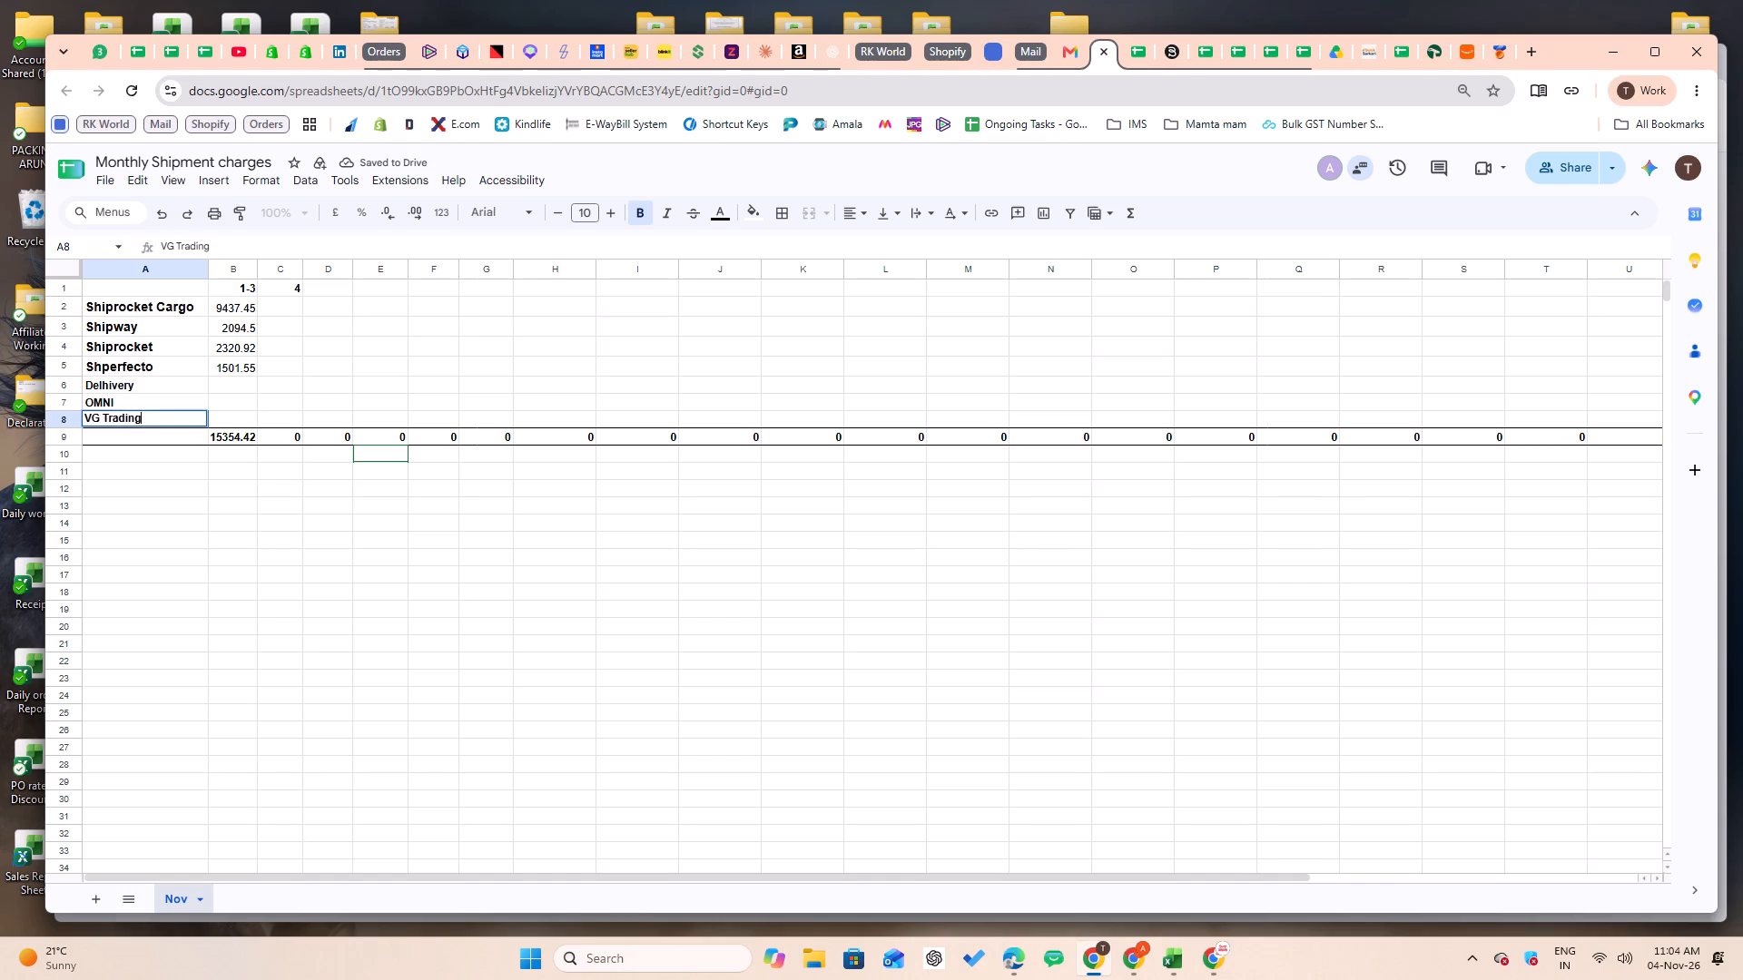
Finish the VG Trading entry in cell A8 and select cell B6, the Delhivery charge for dates 1-3.
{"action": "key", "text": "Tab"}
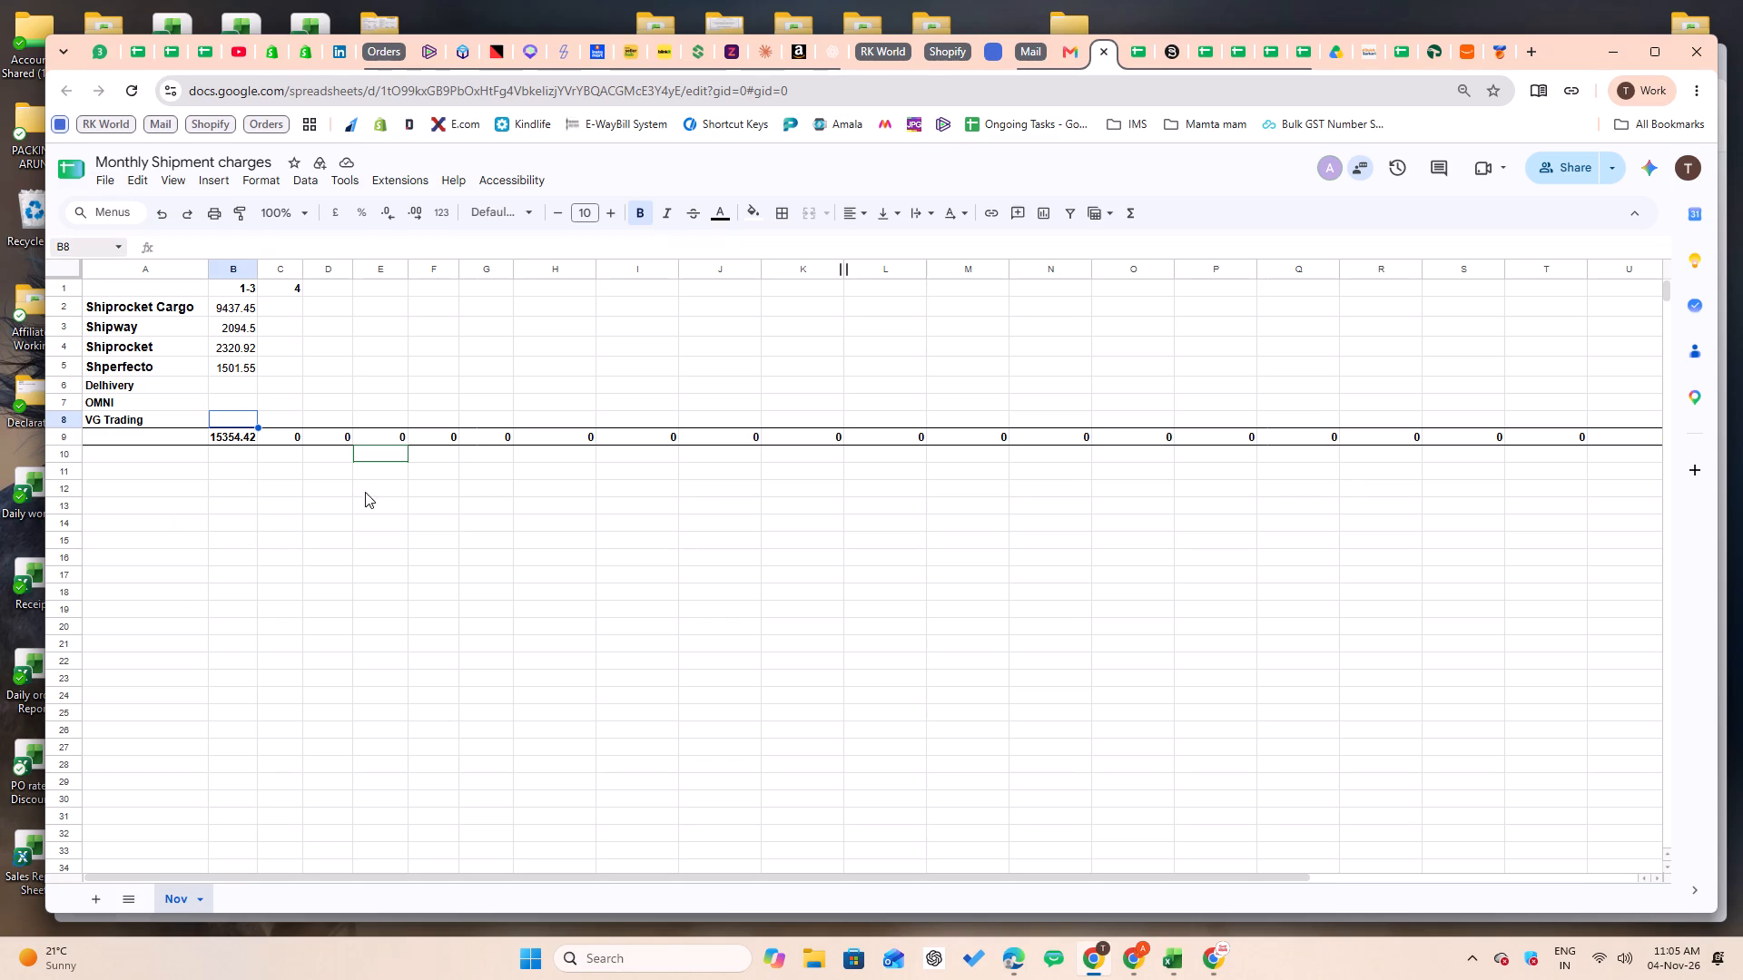
{"action": "left_click", "coordinate": [237, 394]}
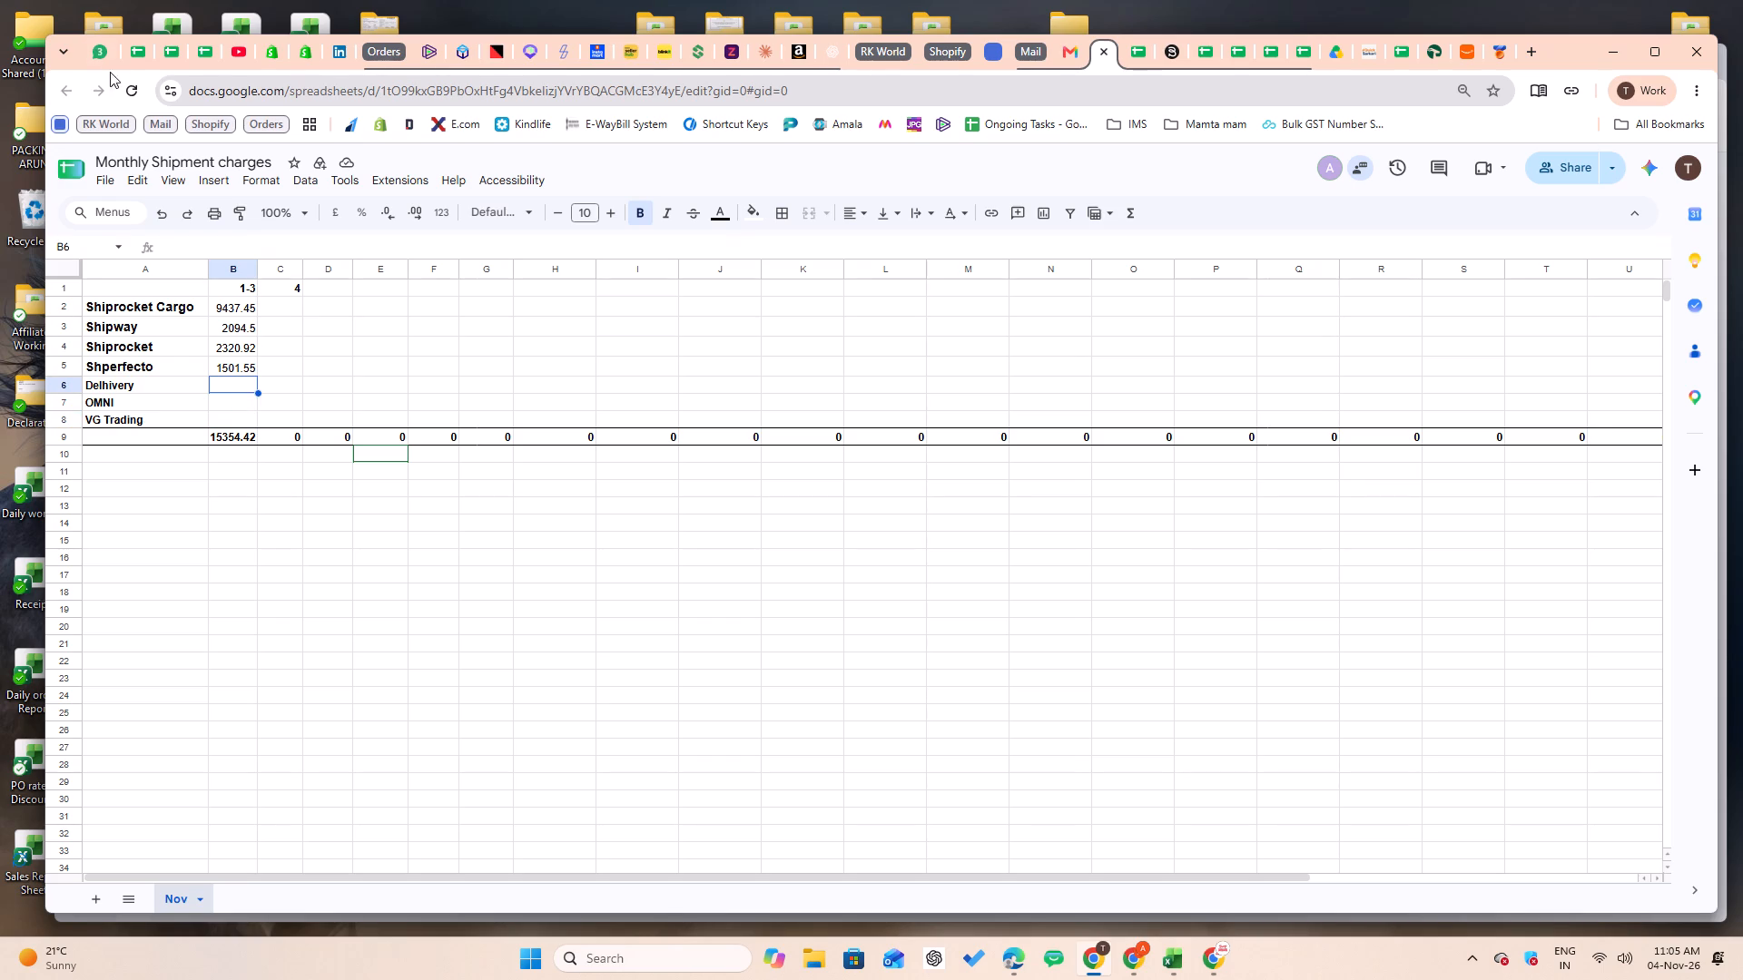